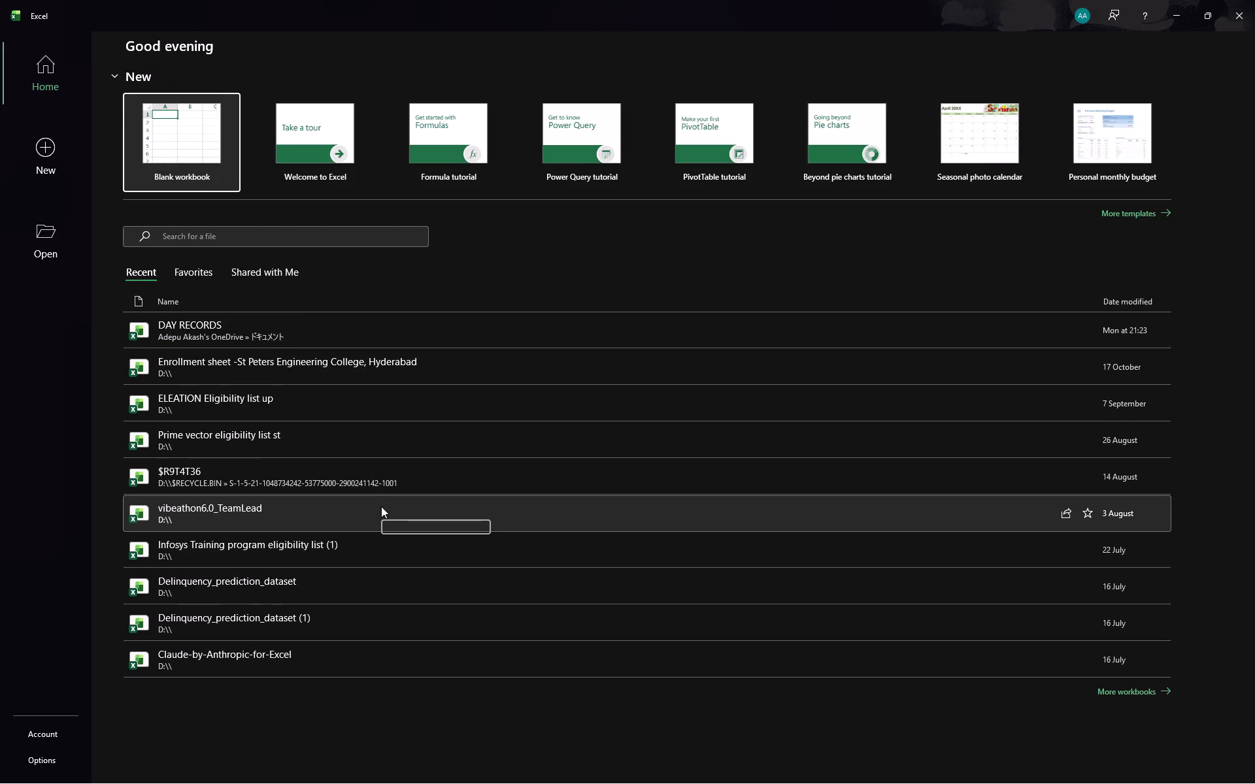
Open the recent DAY RECORDS workbook.
left_click(258, 312)
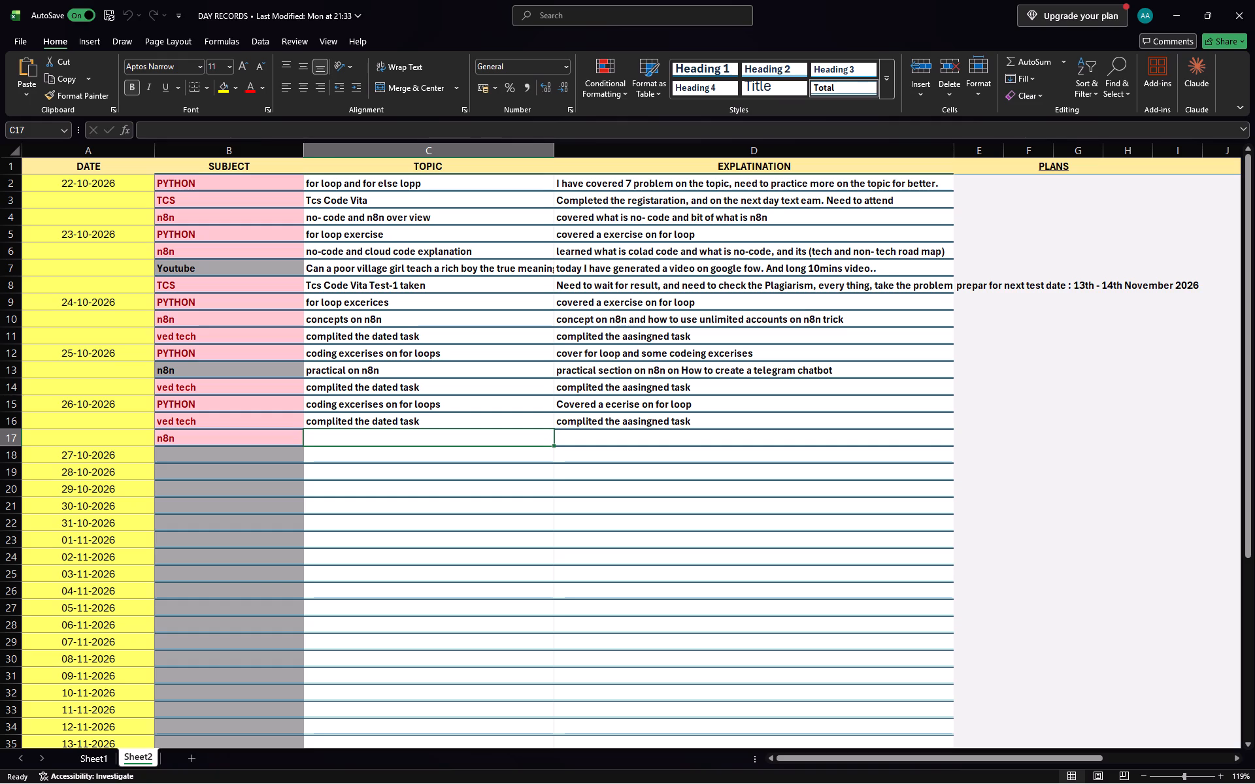
Insert a blank row above the 01-11-2026 row, directly below the 31-10-2026 row.
left_click(178, 518)
left_click(15, 544)
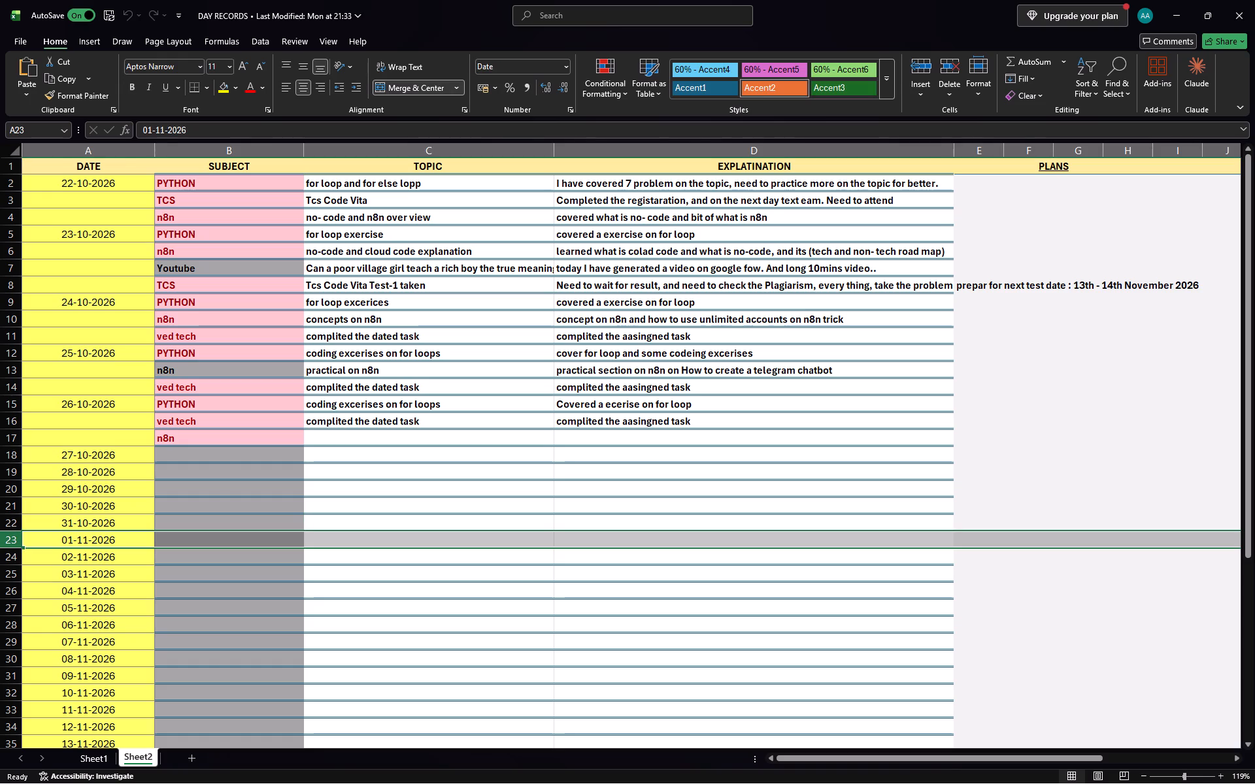
left_click(15, 544)
right_click(15, 541)
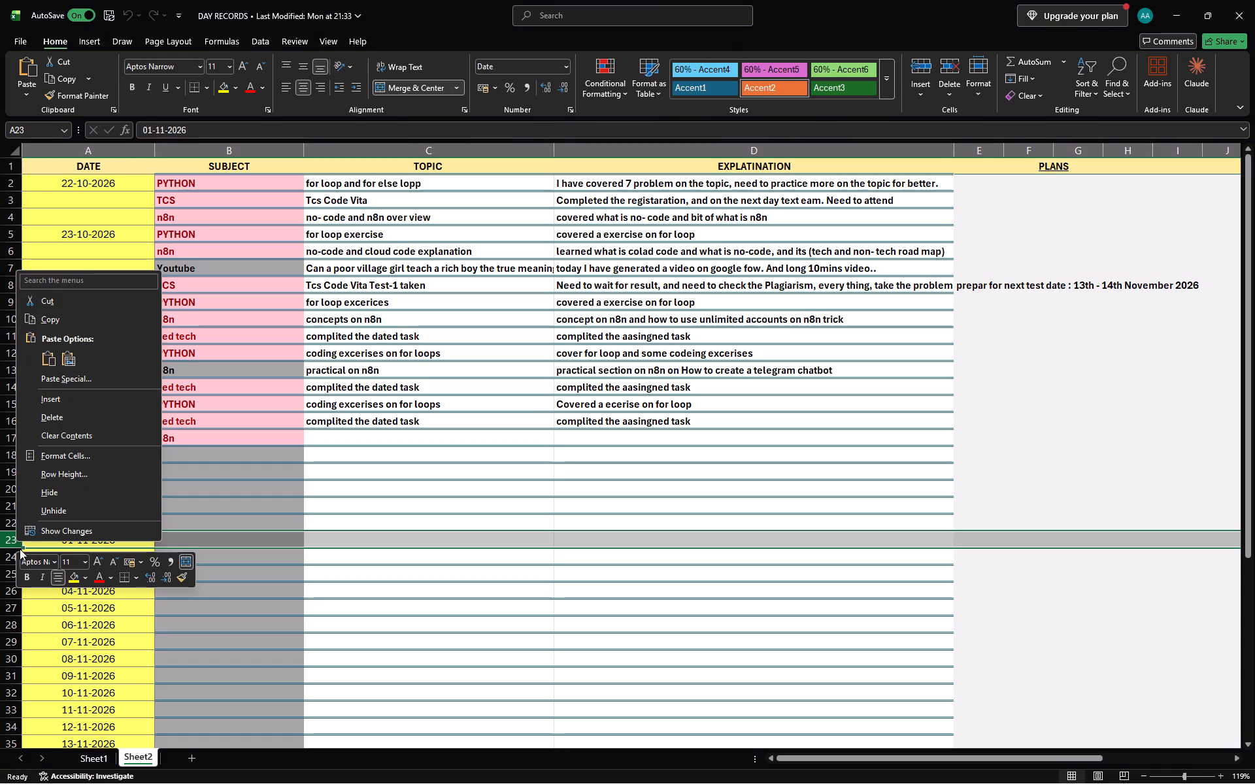
left_click(82, 396)
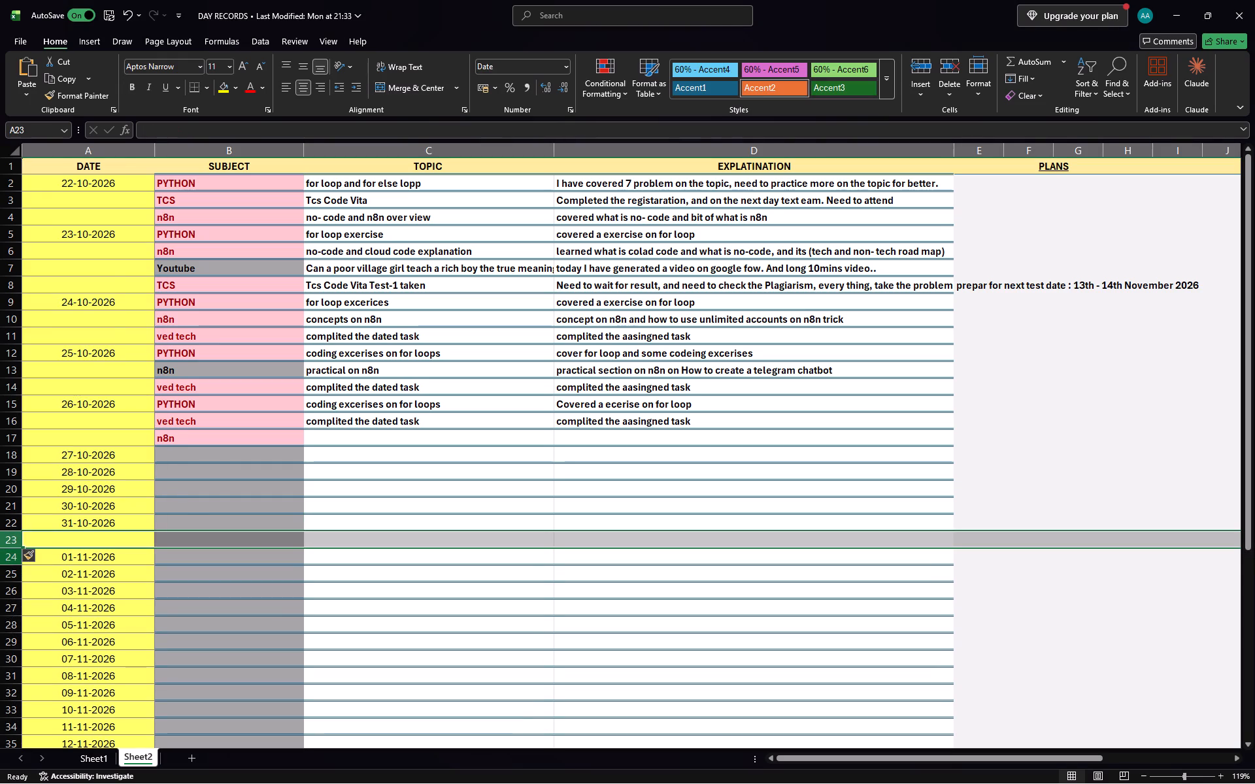
Insert another blank row directly above the 01-11-2026 row, at row 24.
left_click(14, 559)
right_click(13, 557)
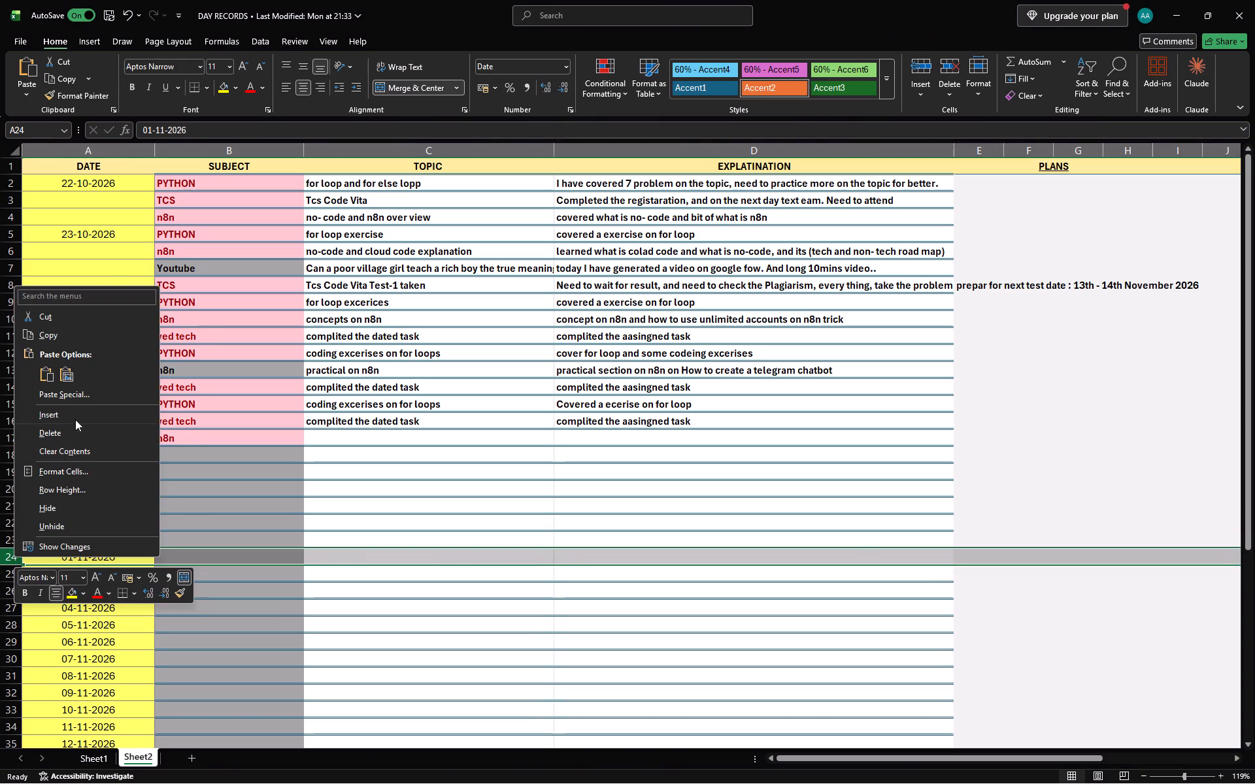
Insert two blank rows directly above the 01-11-2026 row, at rows 24 and 25.
left_click(75, 419)
left_click(15, 580)
right_click(15, 580)
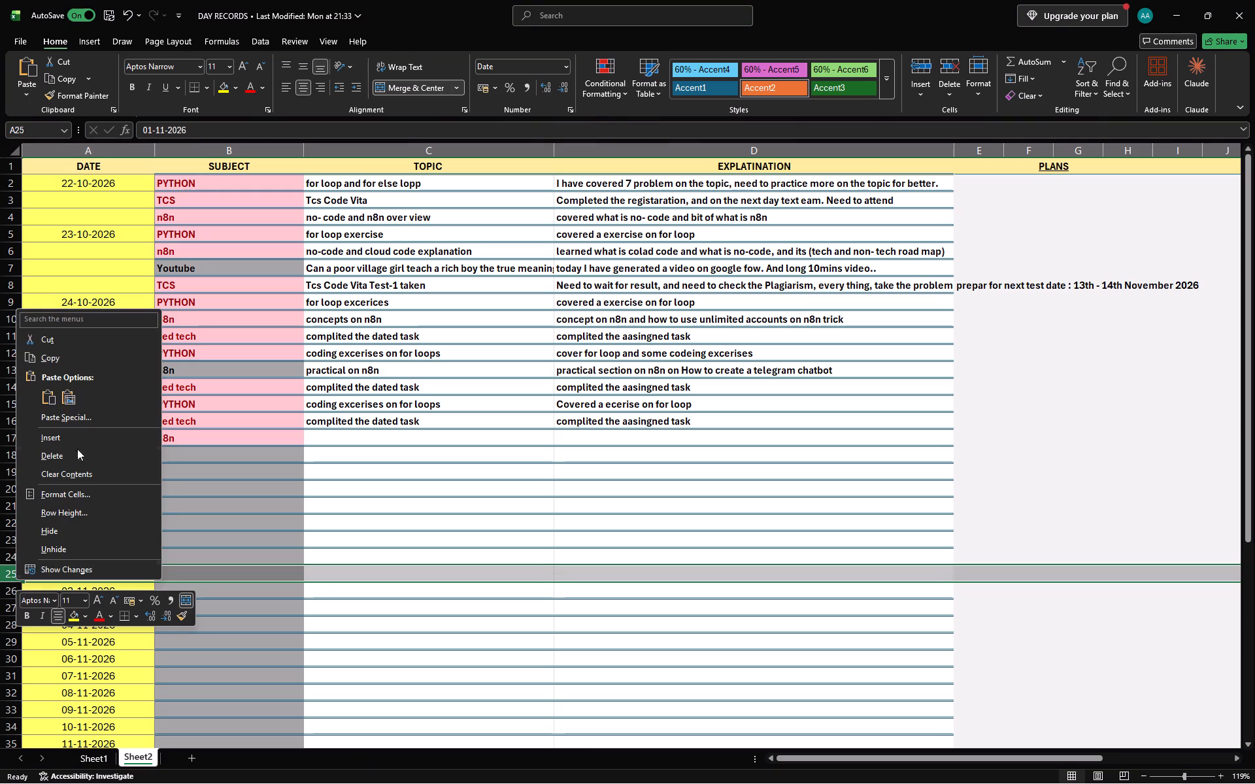
left_click(59, 436)
left_click(90, 538)
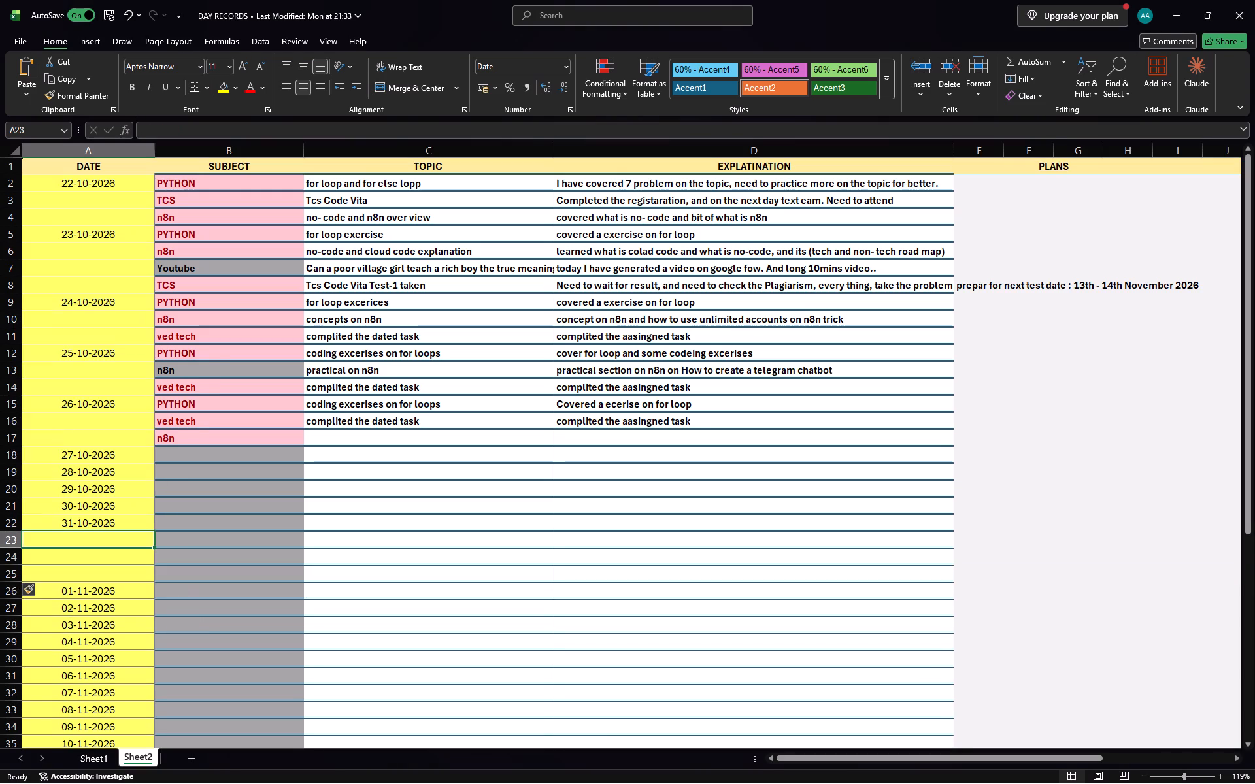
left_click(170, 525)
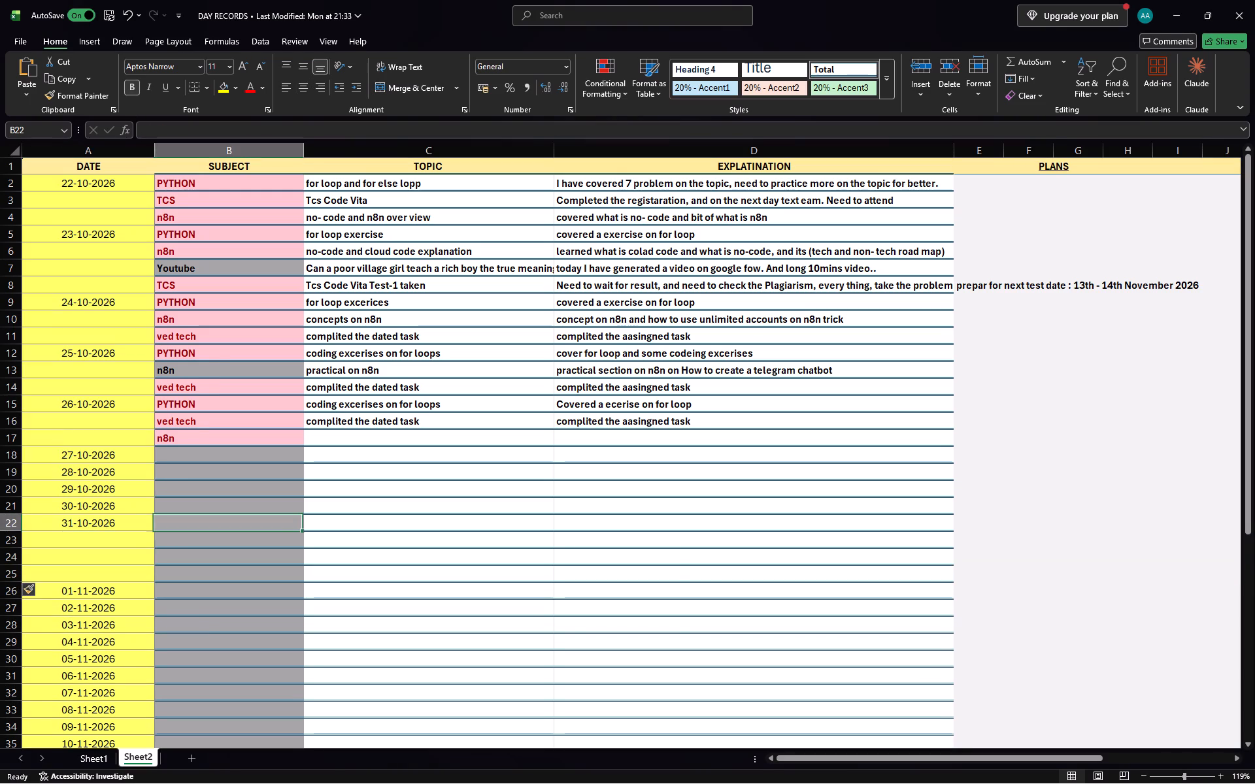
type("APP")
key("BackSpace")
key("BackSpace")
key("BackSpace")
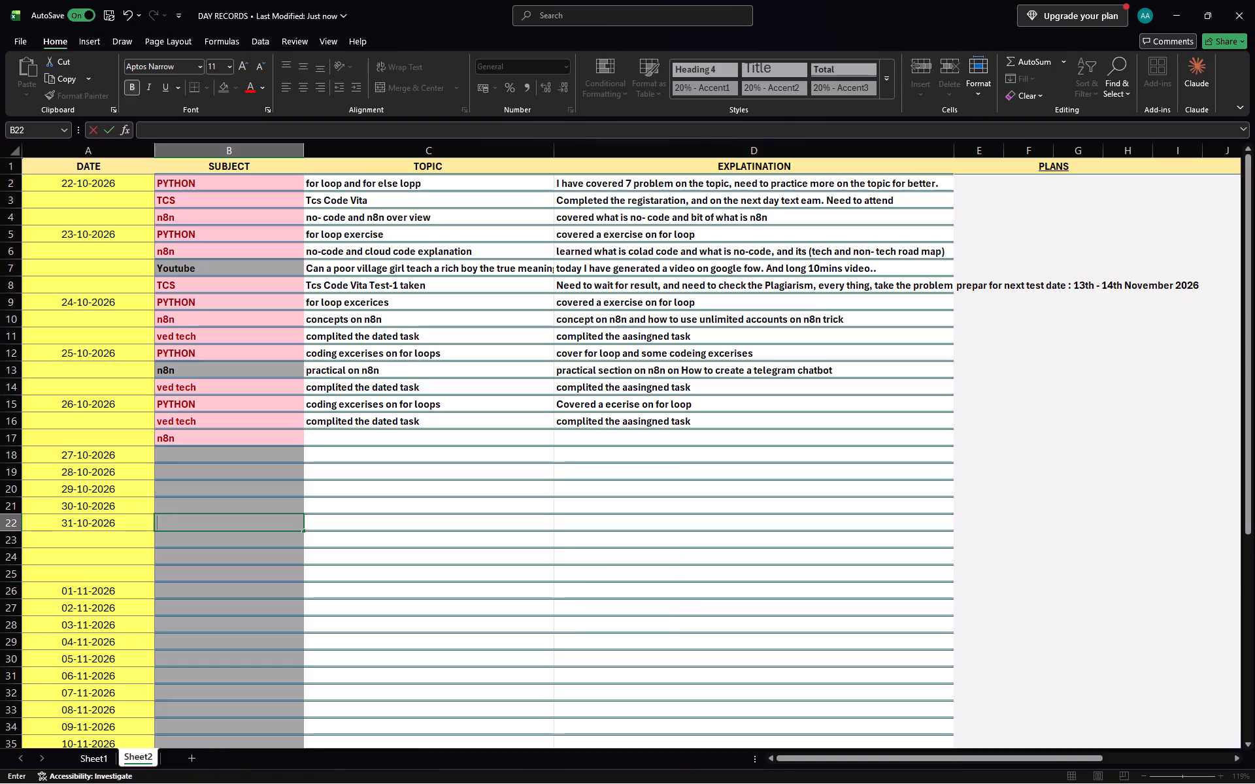
Switch to the Chrome window with the Gmail inbox.
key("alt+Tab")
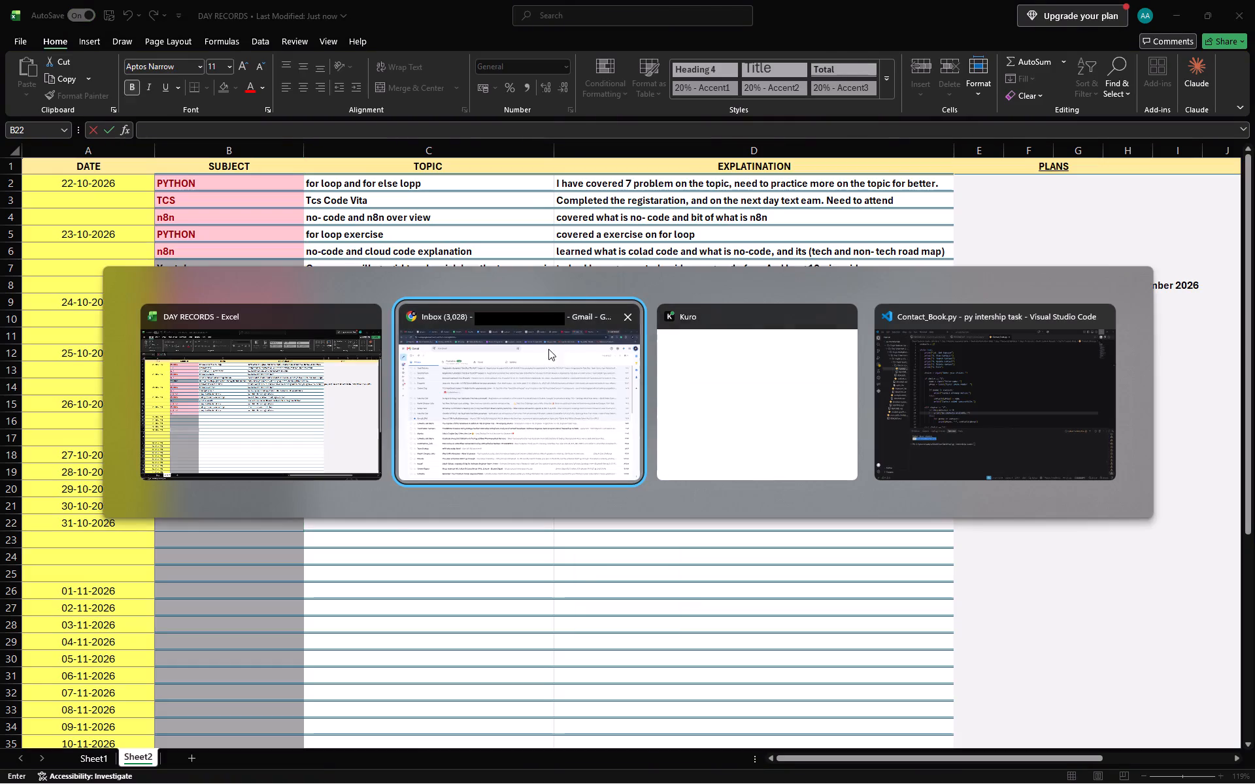
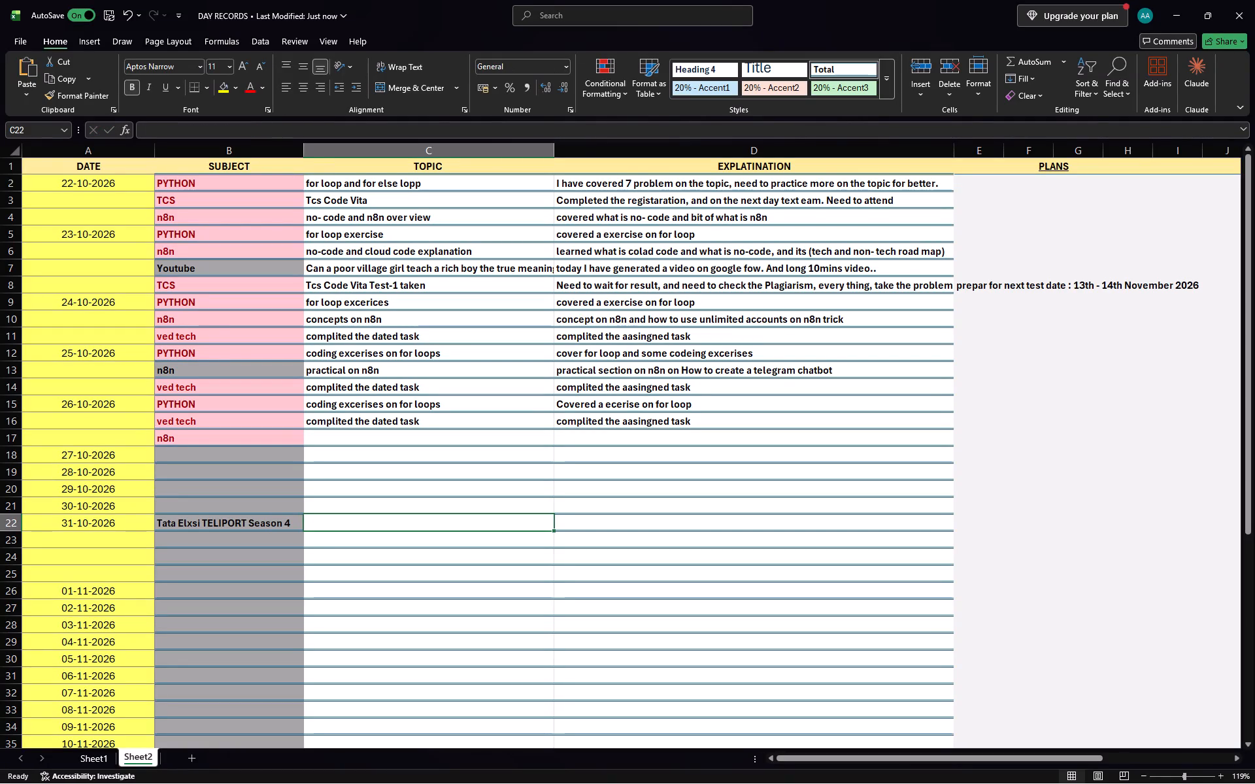
Paste "Tata Elxsi TELIPORT Season 4" into the TOPIC cell of the 31-10-2026 row.
double_click(296, 524)
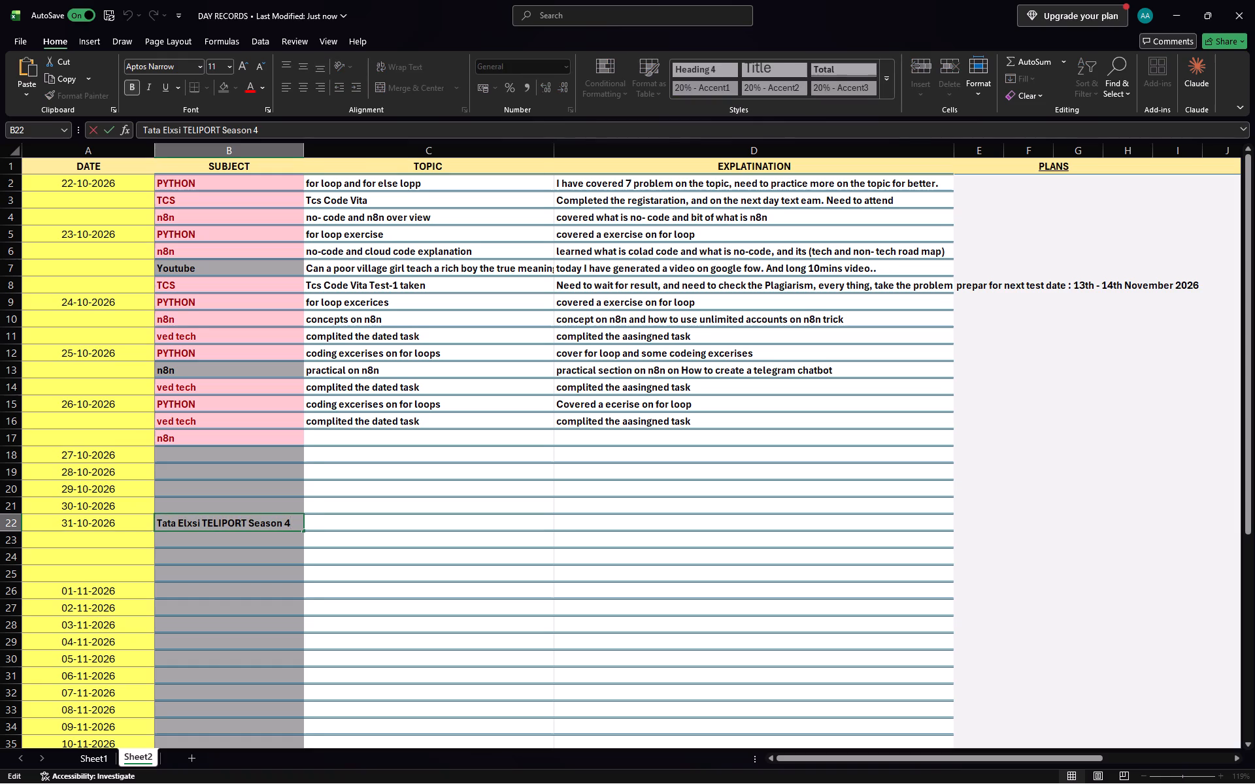
key("ctrl+a")
left_click(358, 519)
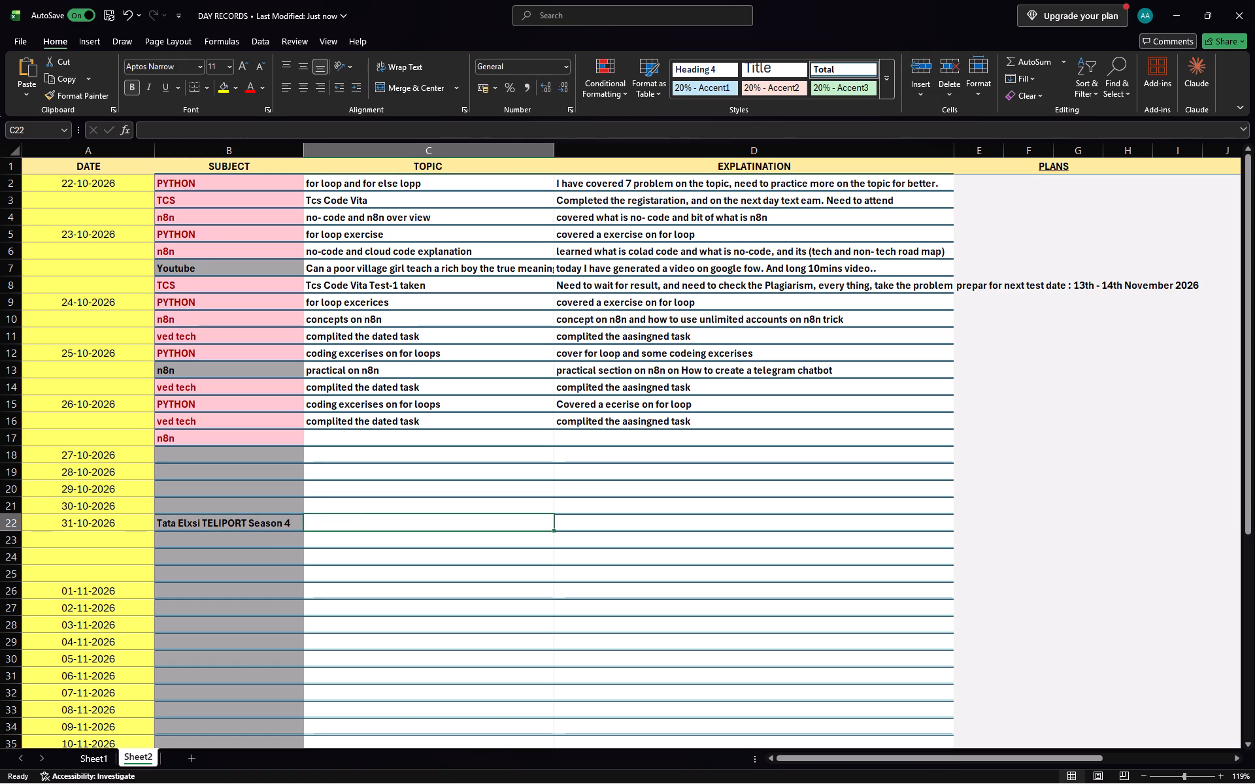
key("ctrl+v")
left_click(288, 521)
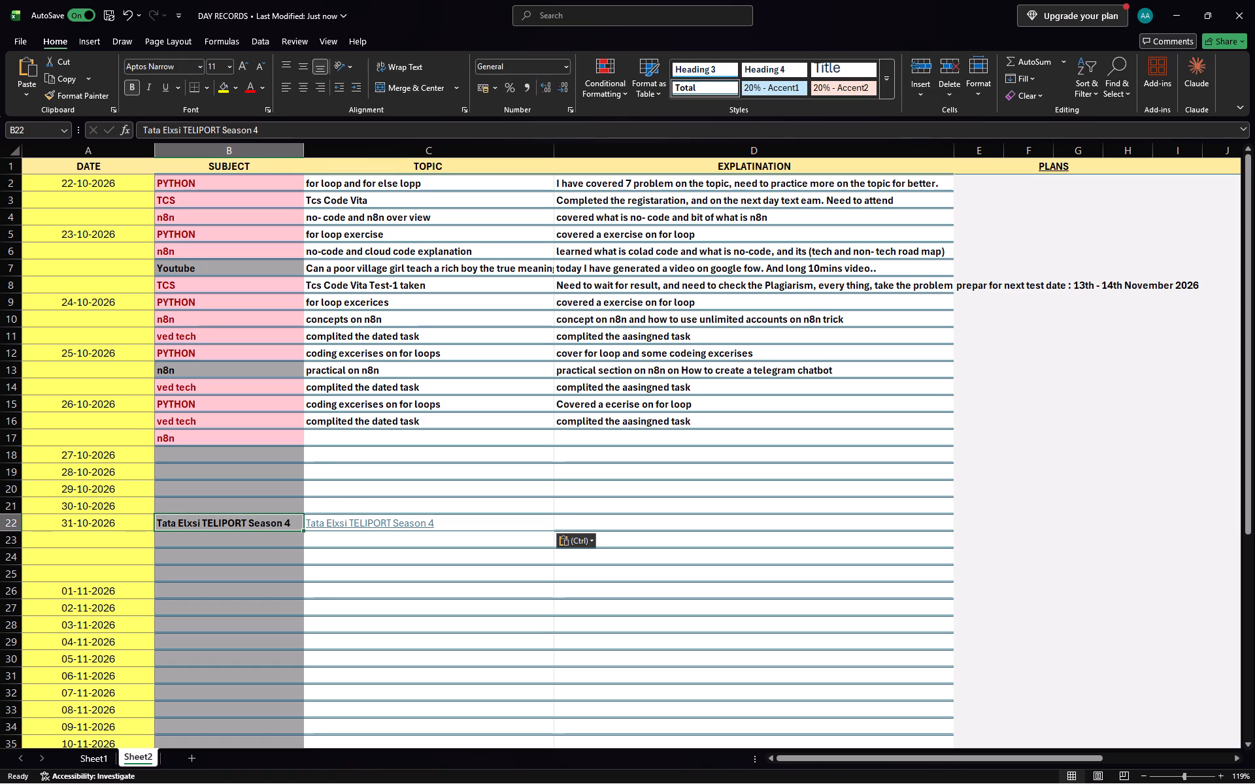
Open the TOPIC entry of the 31-10-2026 row for editing and select all its text.
double_click(439, 524)
key("ctrl+a")
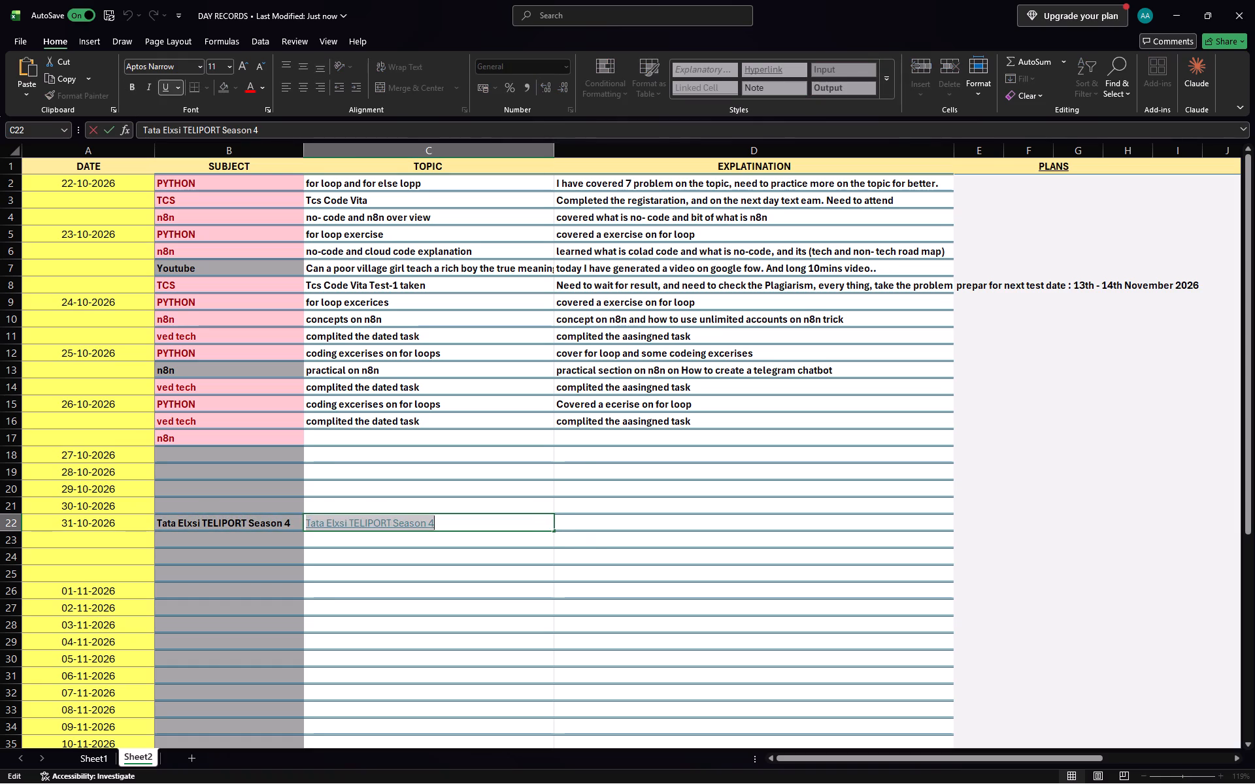
Make the topic text "Tata Elxsi TELIPORT Season 4" in the 31-10-2026 row bold.
left_click(131, 81)
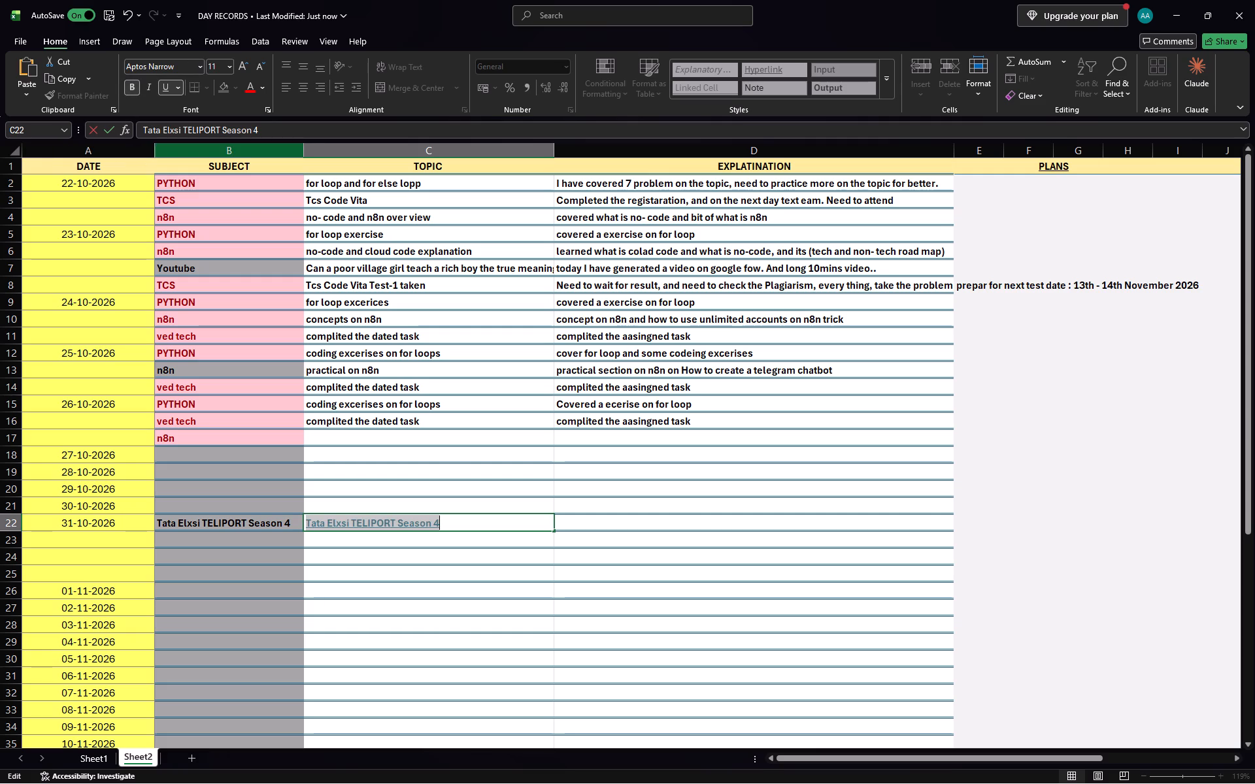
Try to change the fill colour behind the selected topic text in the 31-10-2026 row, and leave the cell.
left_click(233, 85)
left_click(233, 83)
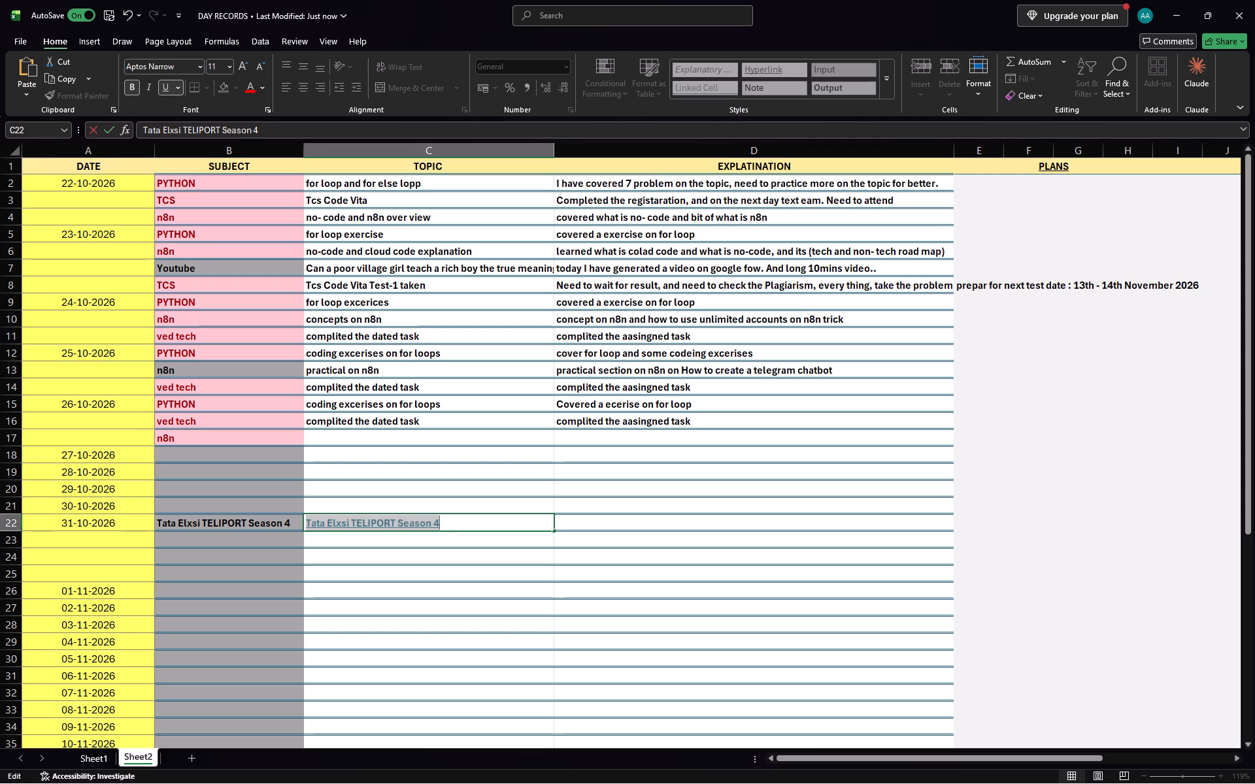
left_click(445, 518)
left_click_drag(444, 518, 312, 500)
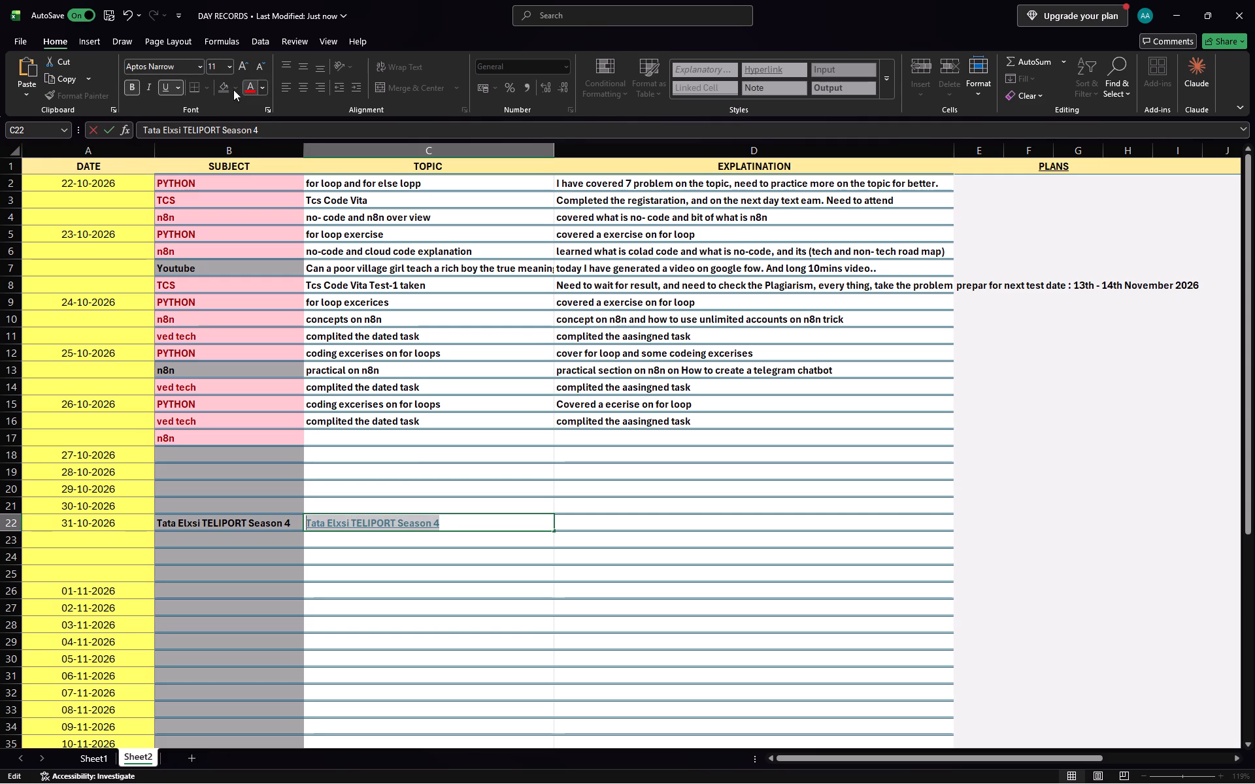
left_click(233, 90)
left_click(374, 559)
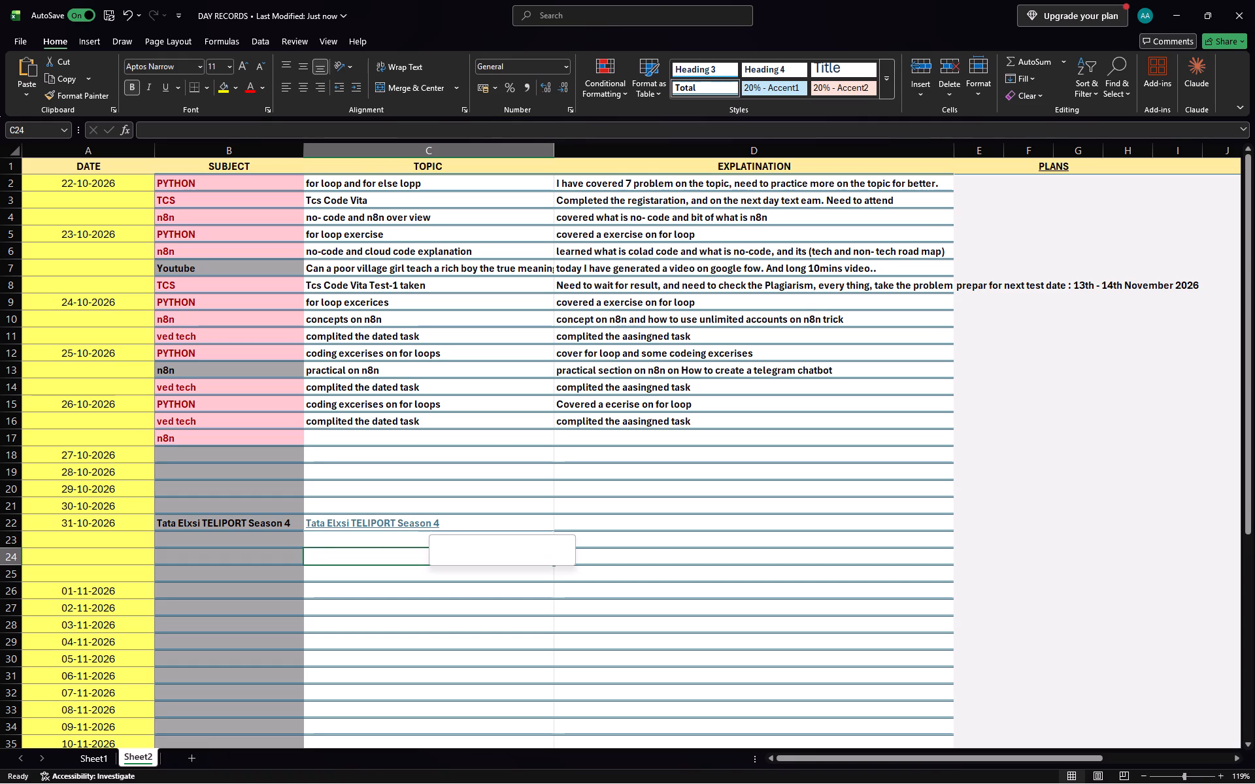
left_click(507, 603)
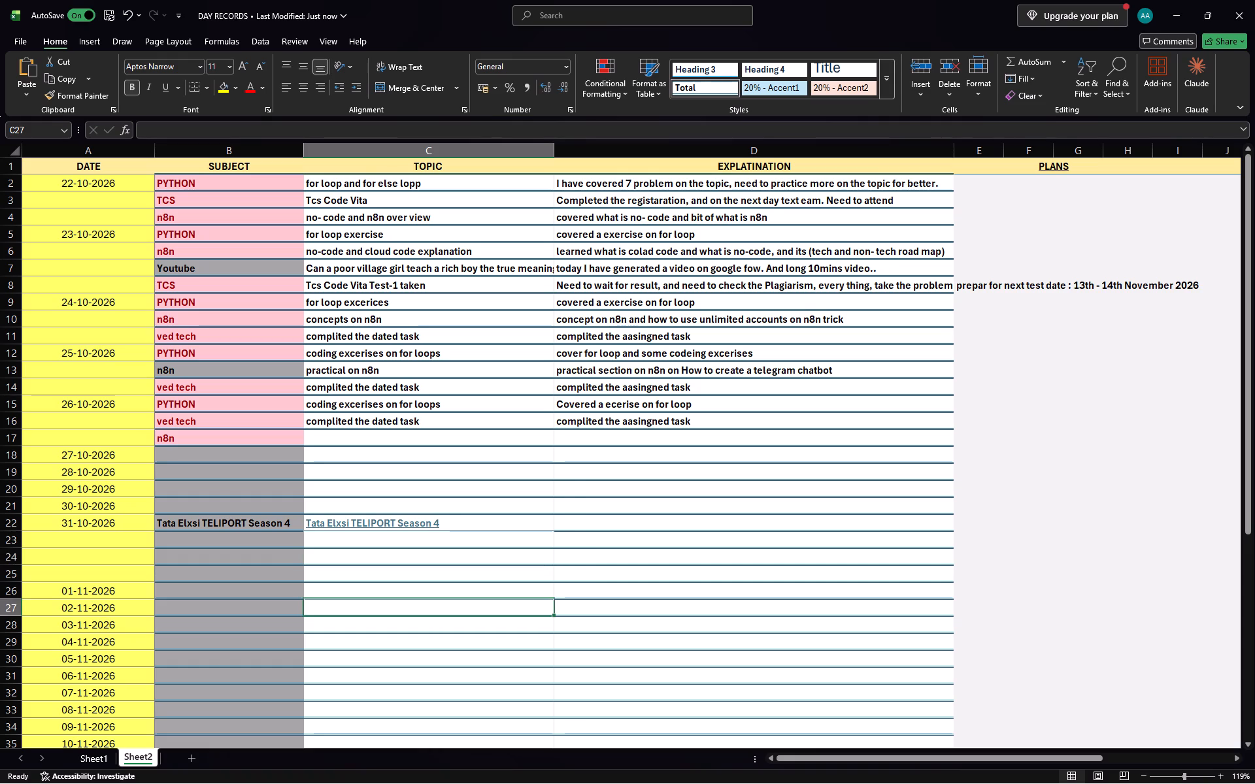
Open the subject cell of the 31-10-2026 row, B22, for editing.
double_click(295, 522)
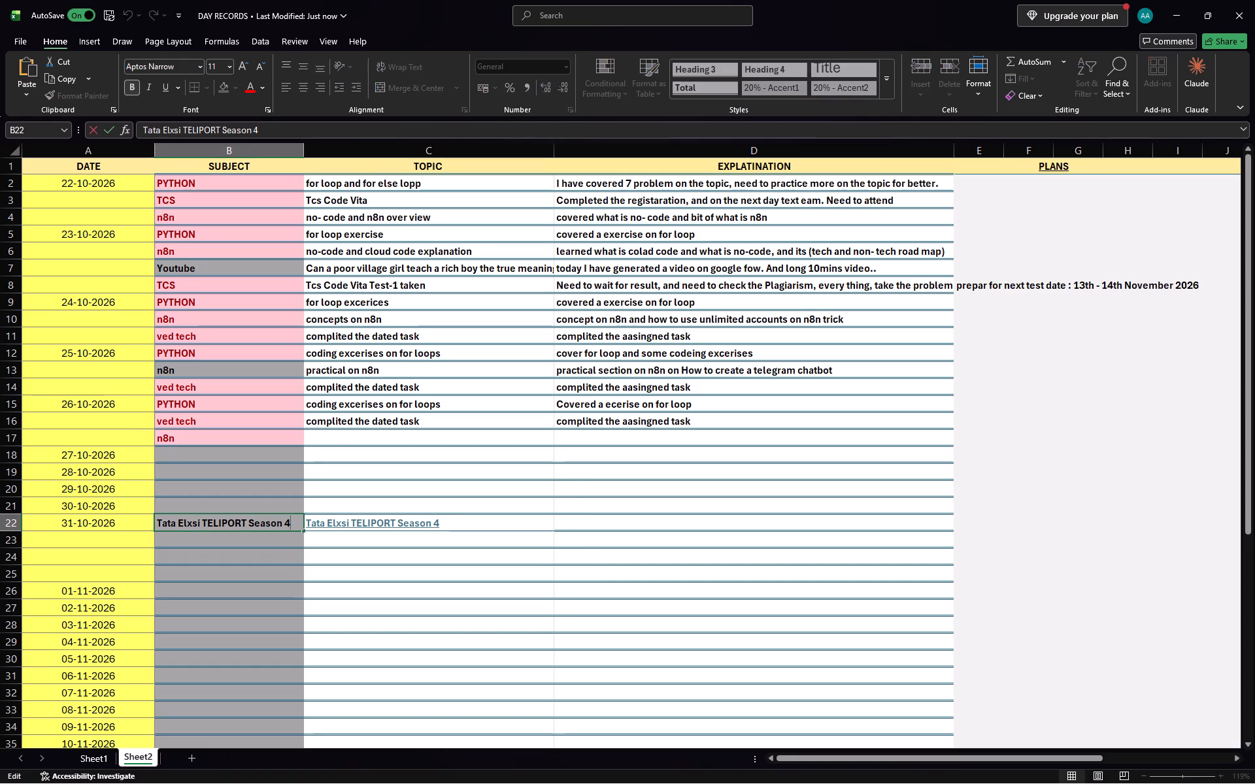
left_click(295, 522)
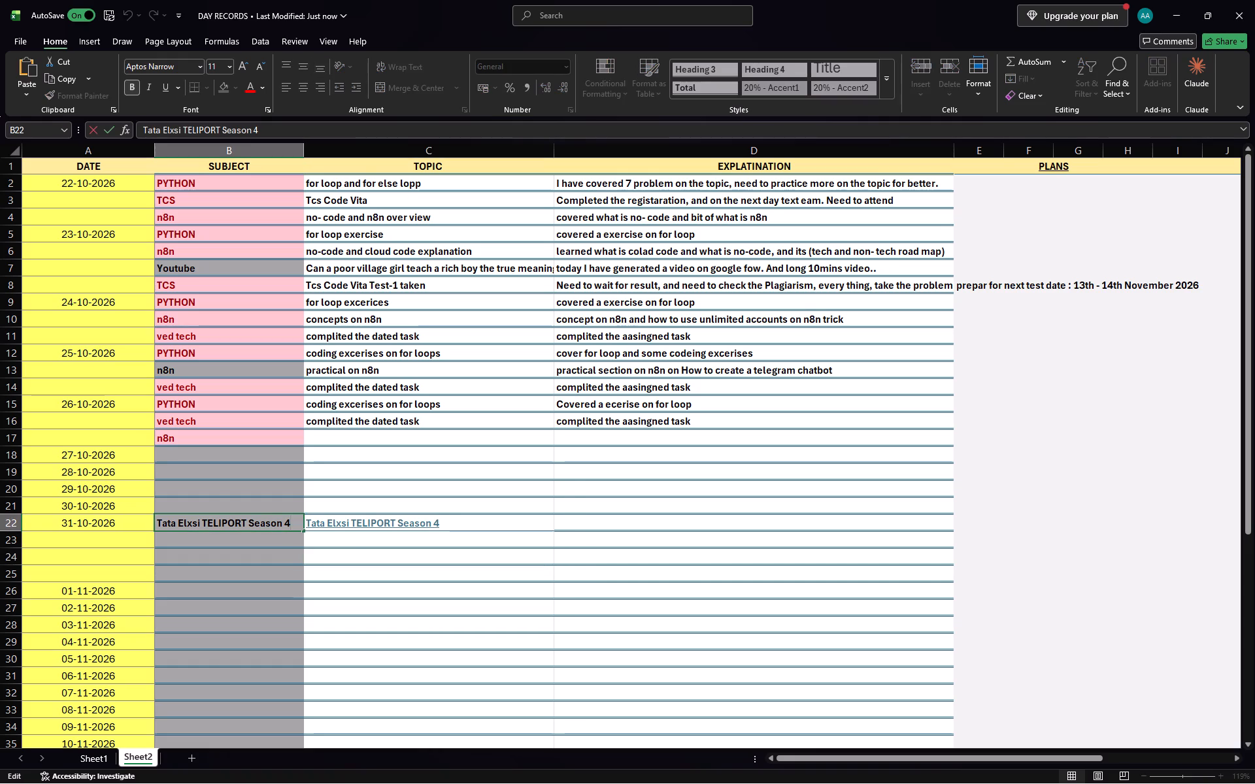
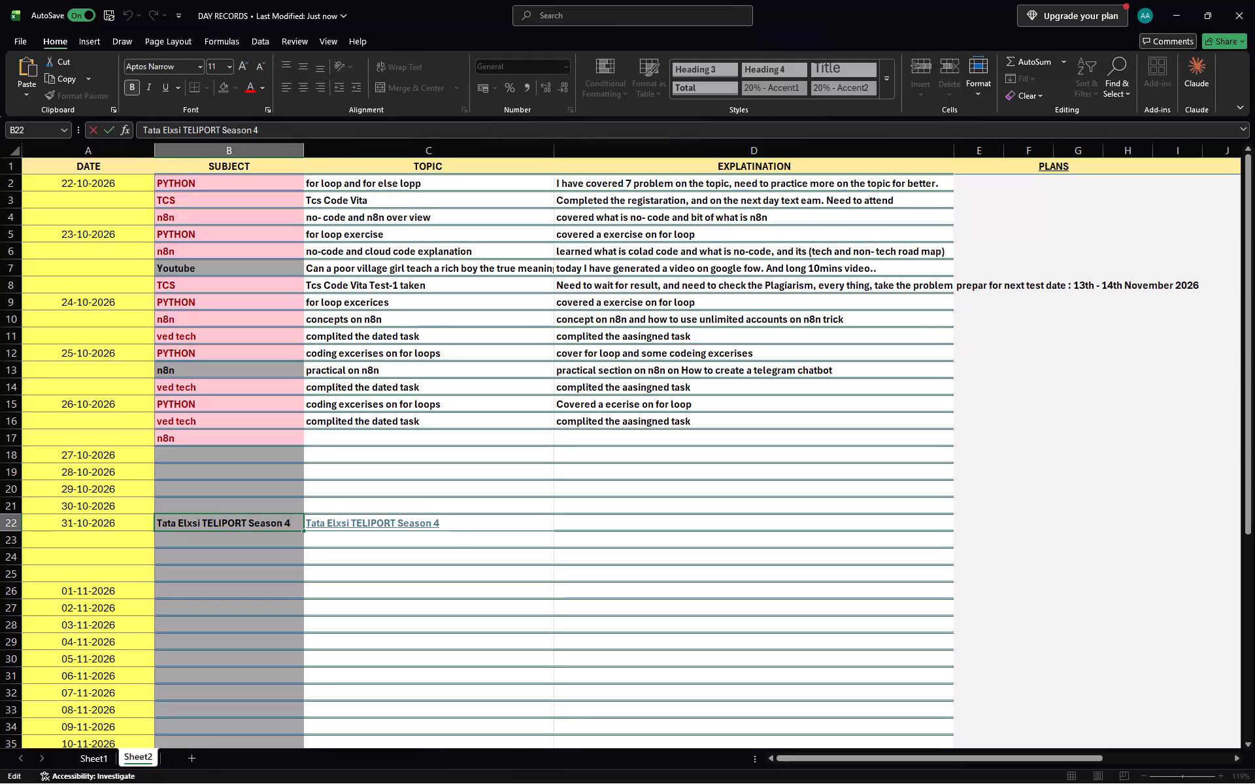
Replace the subject text in the 31-10-2026 row with the copied text "logo", and clear that pasted text from the cell.
key("ctrl+a")
key("ctrl+v")
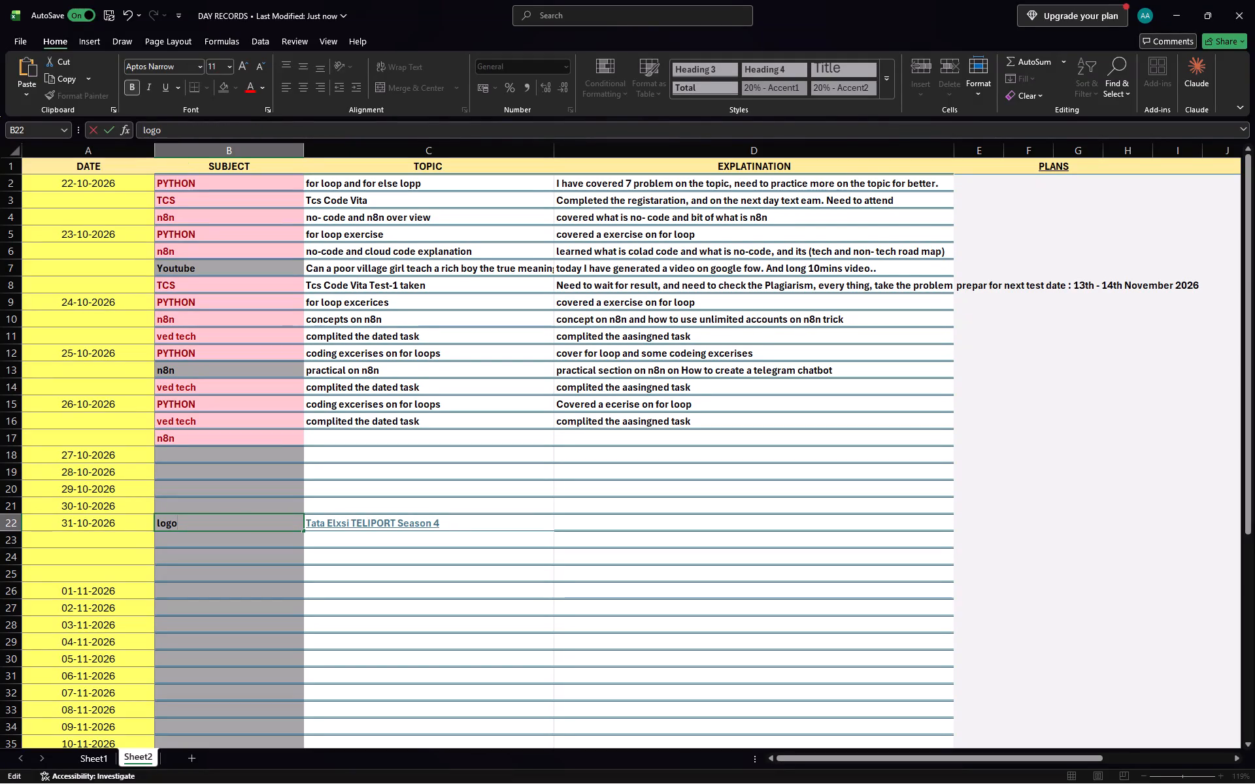
key("ctrl+a")
key("BackSpace")
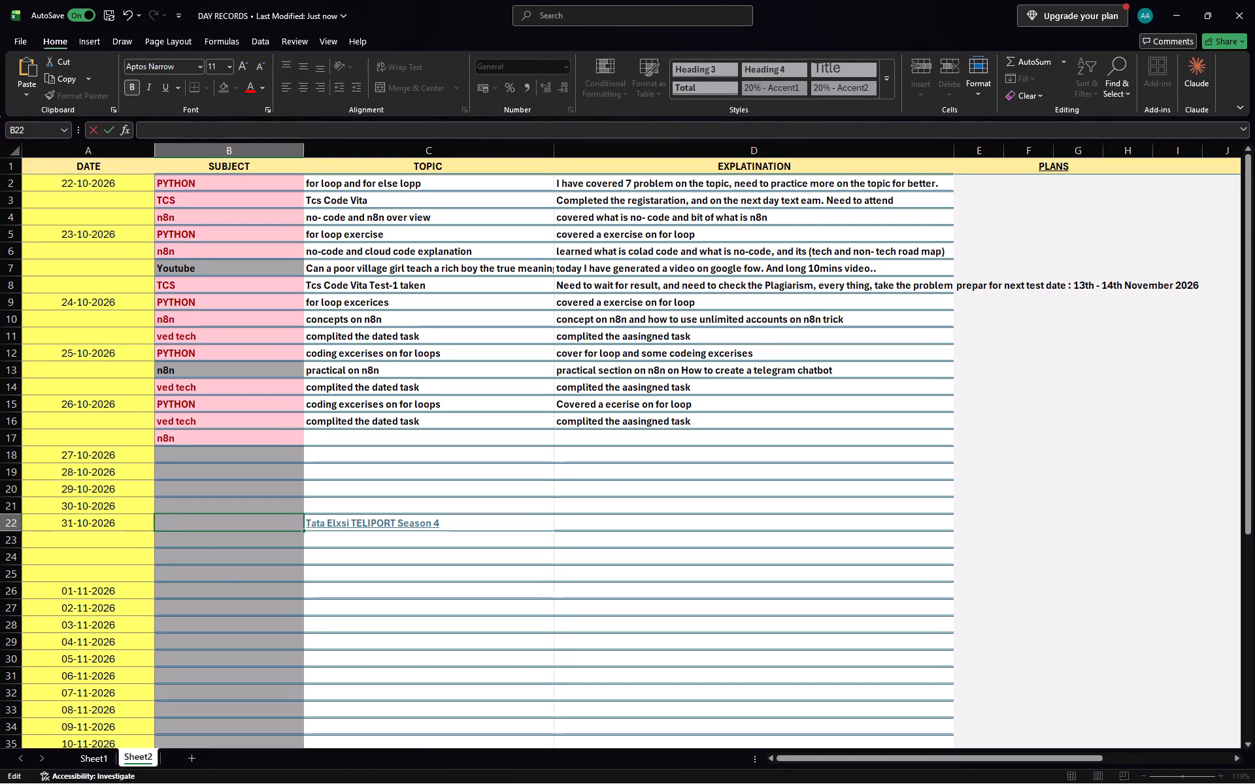
Close the Visual Studio Code window that has Contact_Book.py open.
key("alt+Tab")
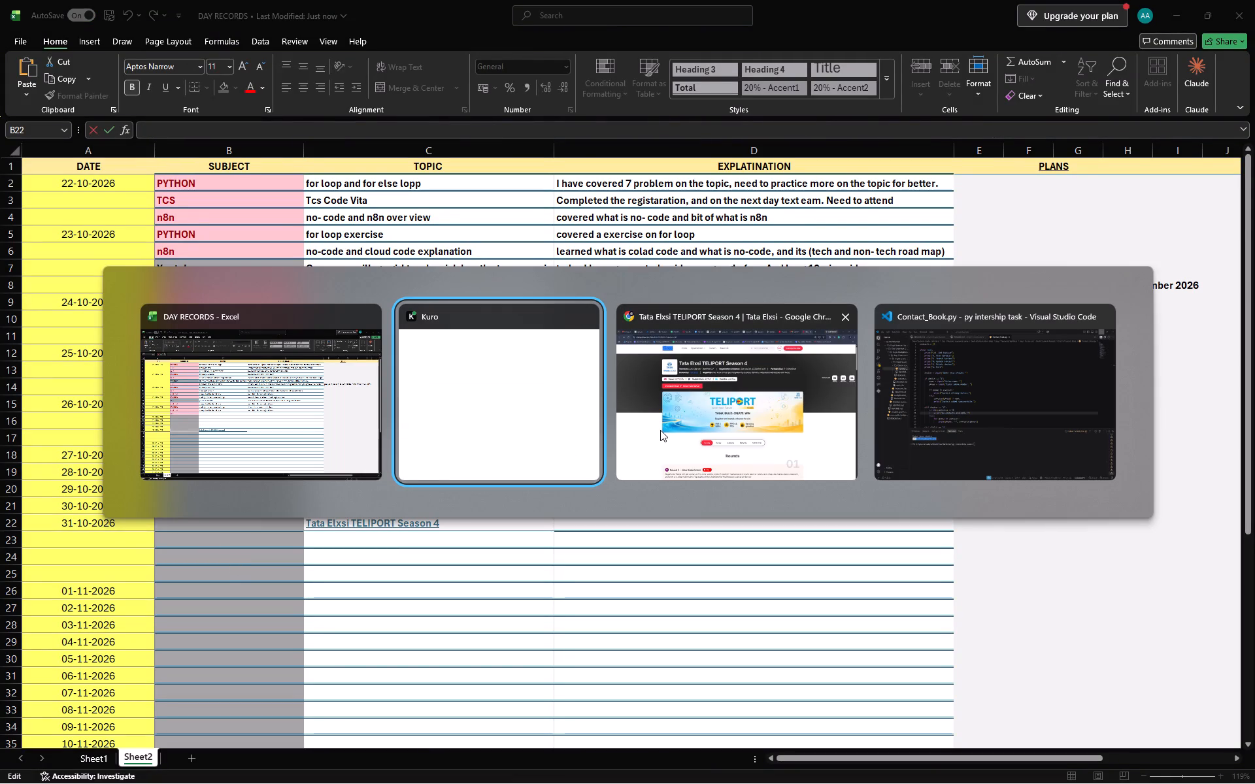
key("alt+Tab")
key("alt+Tab")
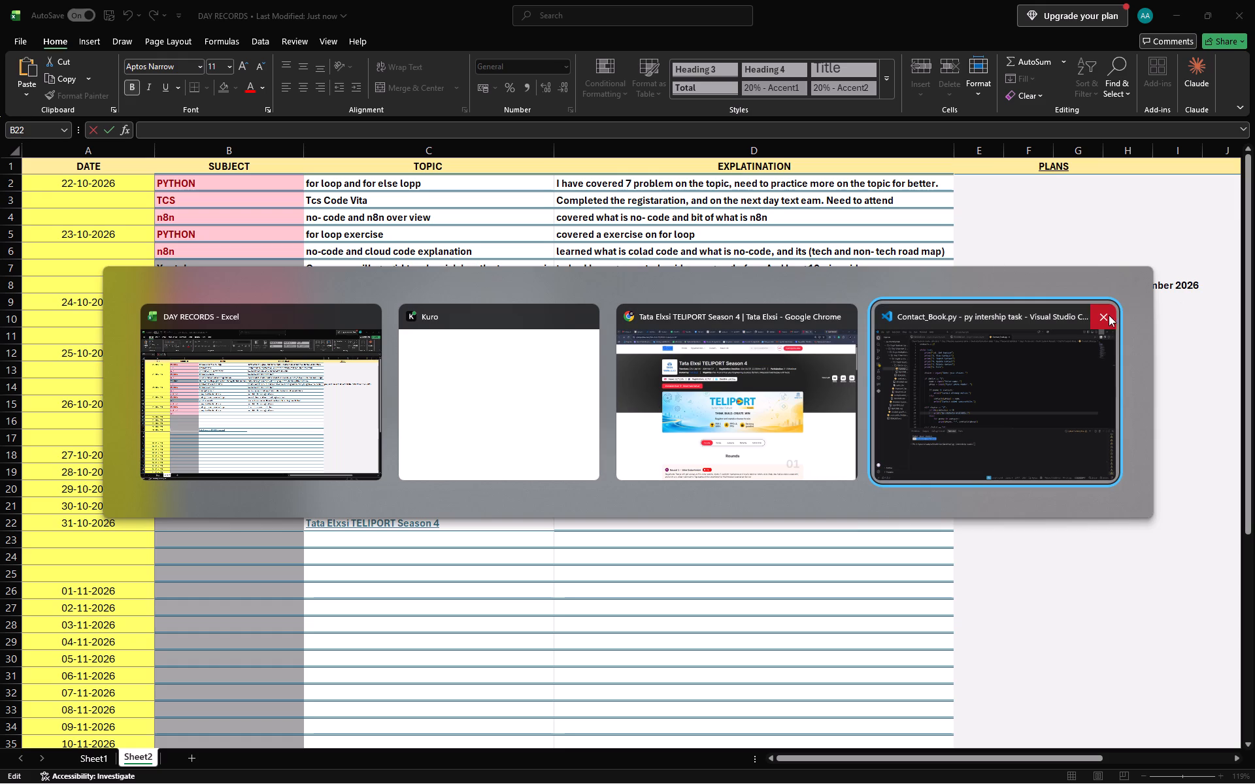
left_click(1107, 312, "alt")
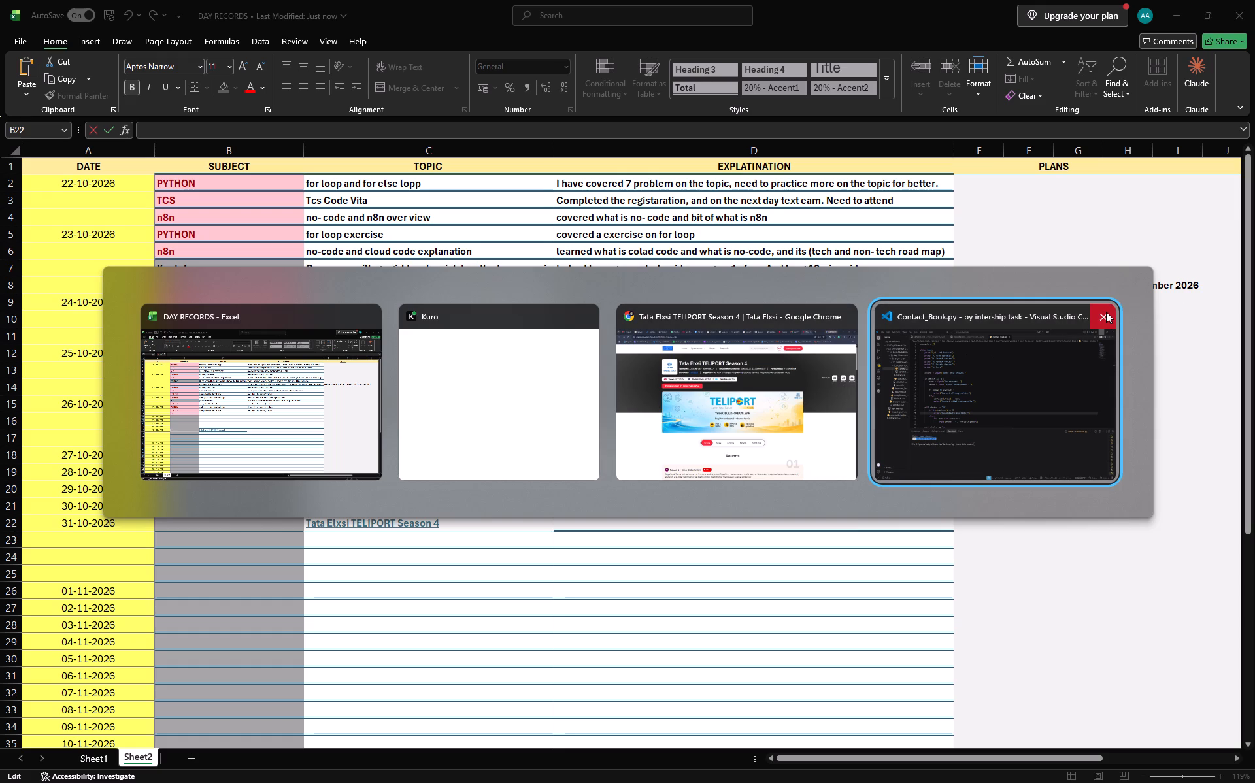
left_click(1106, 312, "alt")
left_click(1101, 318, "alt")
Switch to the Tata Elxsi TELIPORT Season 4 page in Google Chrome.
key("alt+Tab")
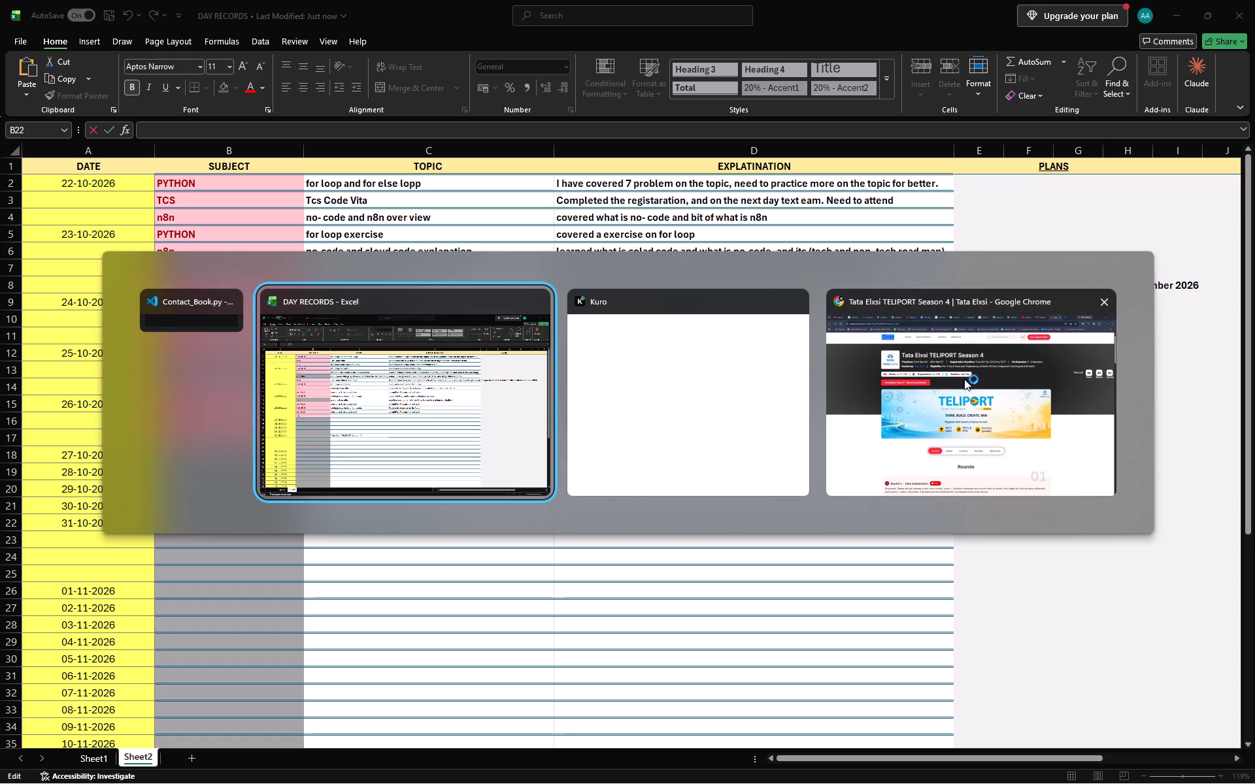
left_click(948, 356, "alt")
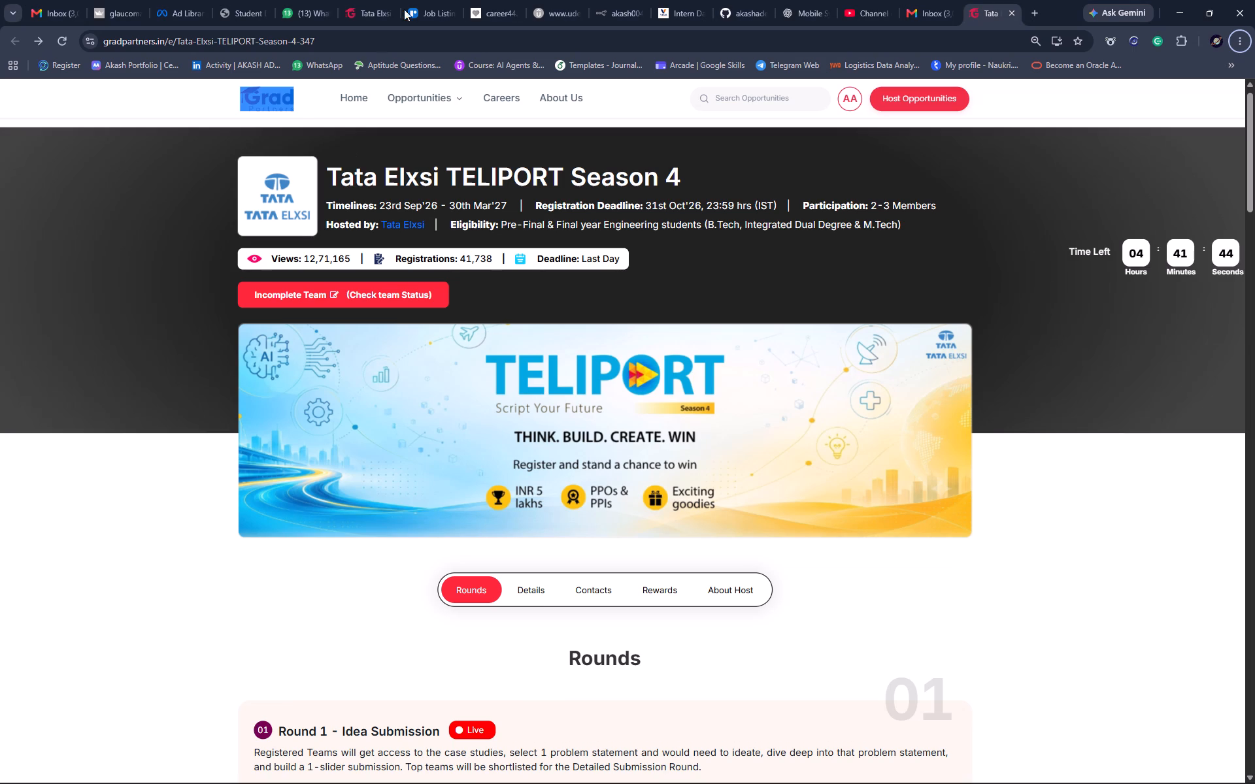
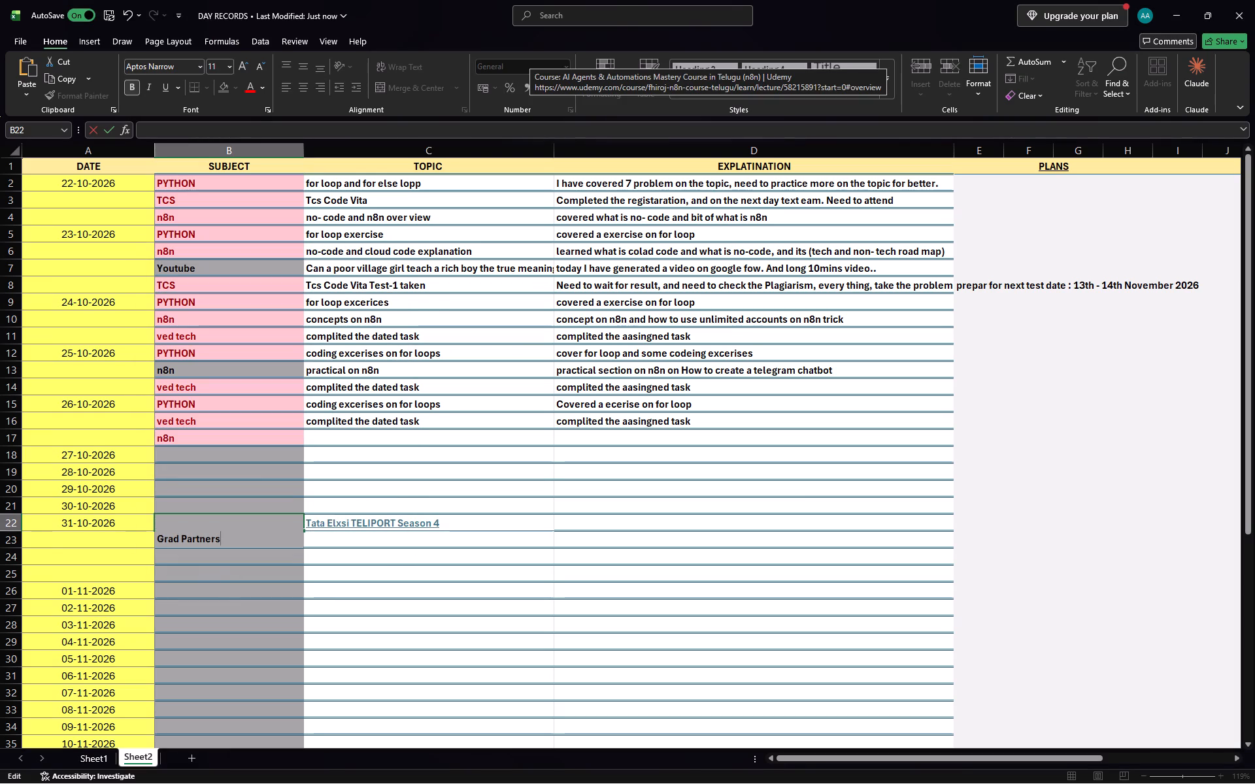
Undo the pasted subject text in the 31-10-2026 row, paste "Grad Partners" again, and remove the line break before it.
key("ctrl+z")
left_click(222, 517)
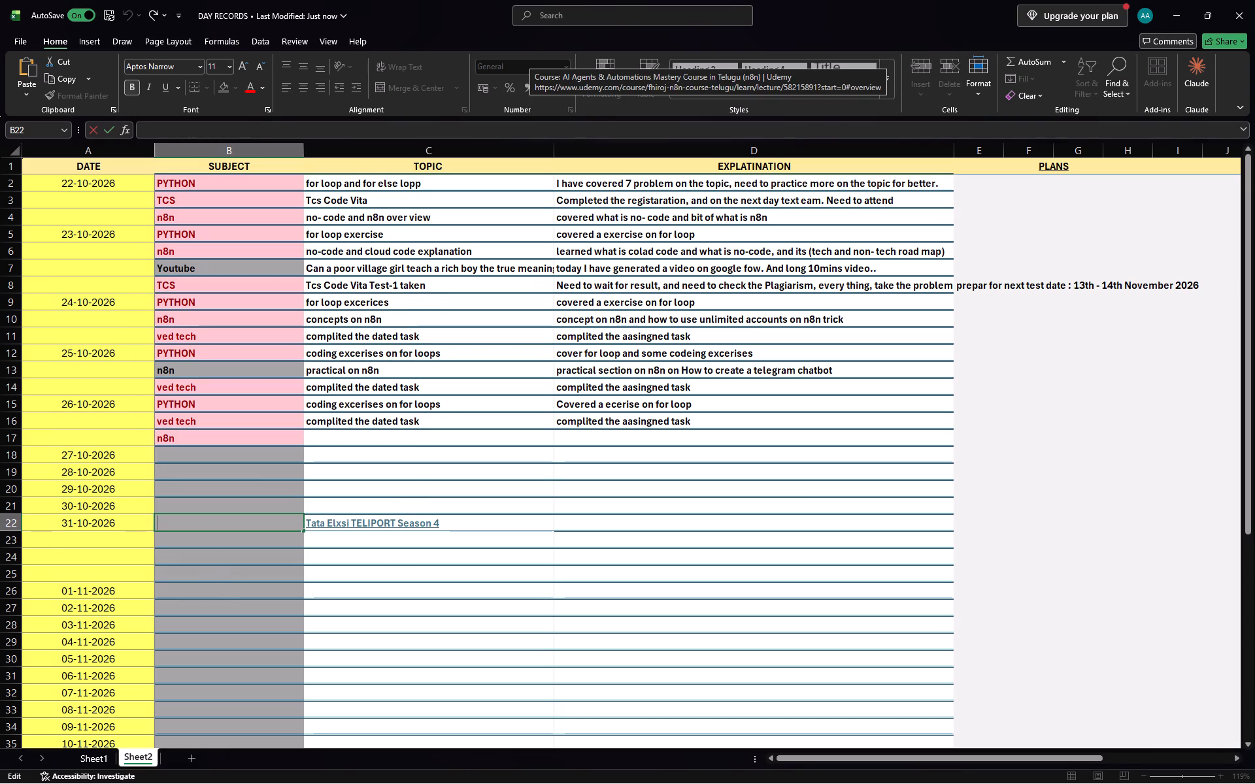
key("ctrl+v")
left_click(159, 536)
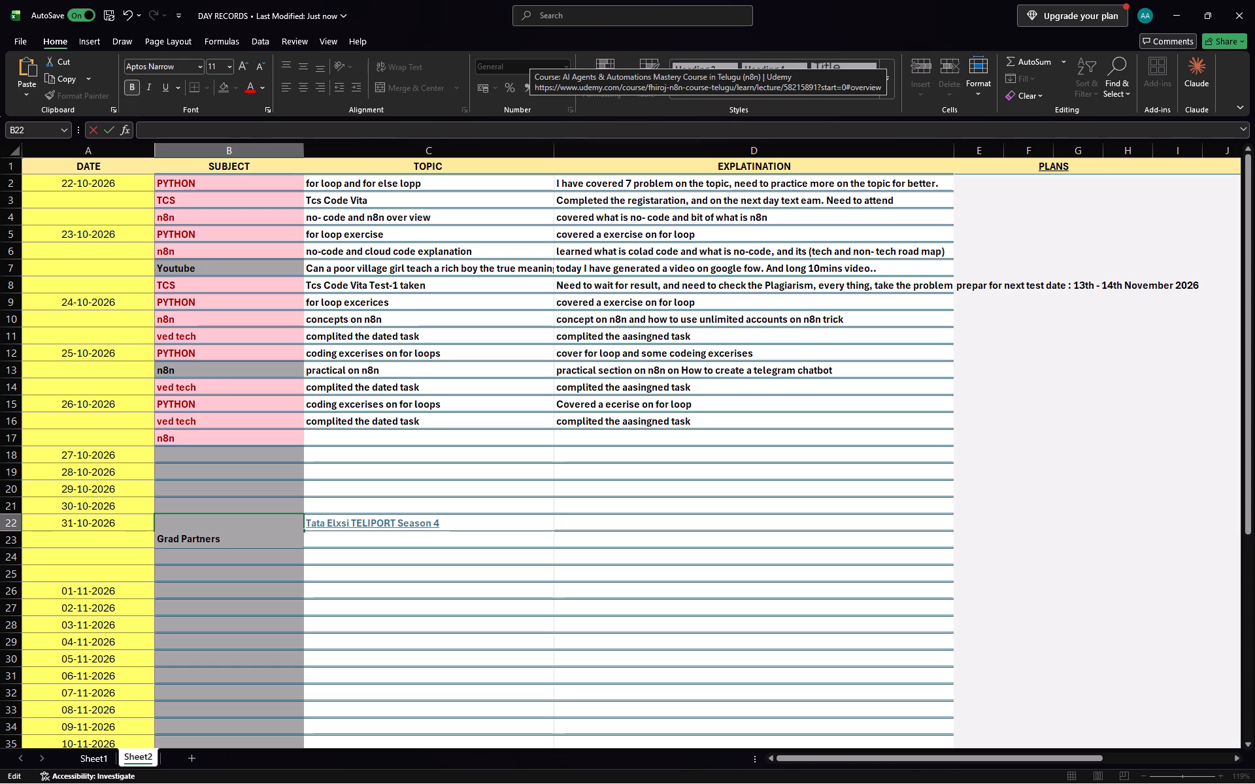
key("BackSpace")
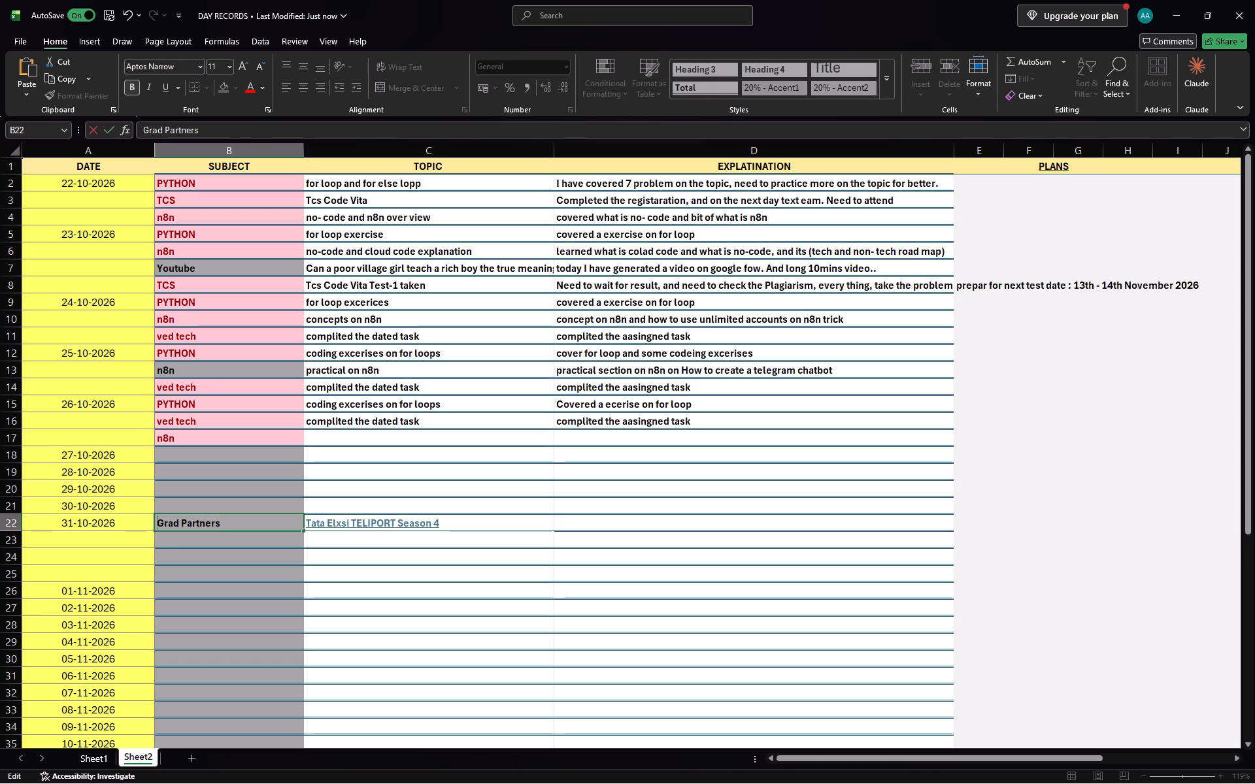
Paste the copied text "Registration Submitted | Tata Elxsi TELIPORT Season 4" into the explanation cell of the 31-10-2026 row.
double_click(583, 522)
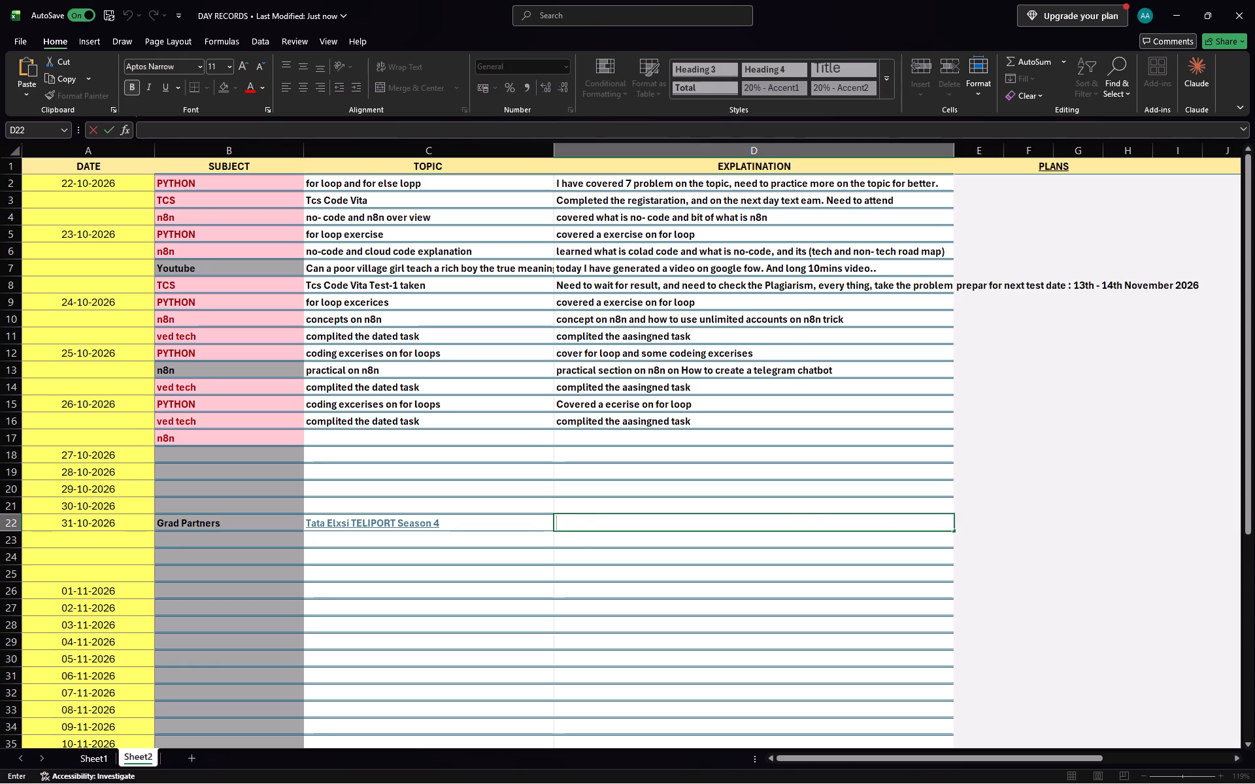
key("super+v")
left_click(618, 365)
key("ctrl+v")
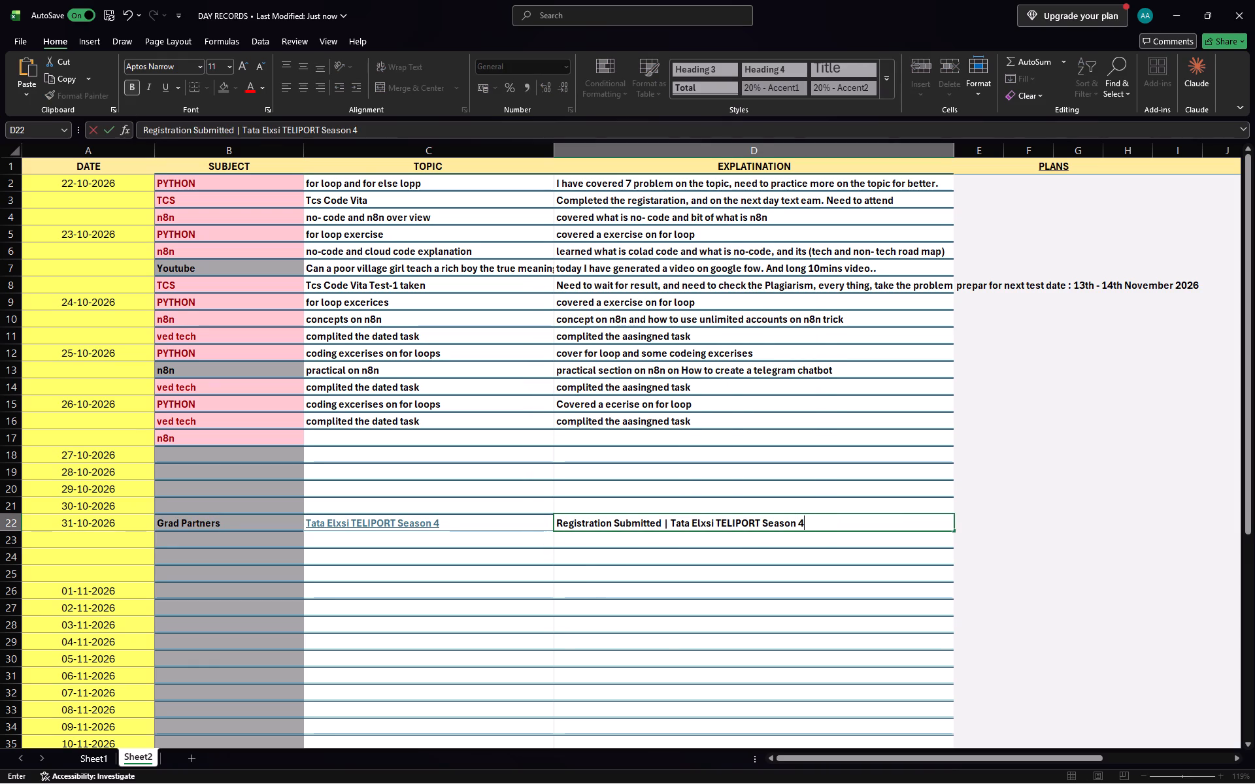
Enclose the pasted explanation text in the 31-10-2026 row in parentheses.
key("shift+parenleft")
key("BackSpace")
key("shift+parenright")
key("Left")
key("Left")
key("Left")
key("Left")
key("Left")
key("Left")
key("Left")
key("Left")
key("Left")
key("Left")
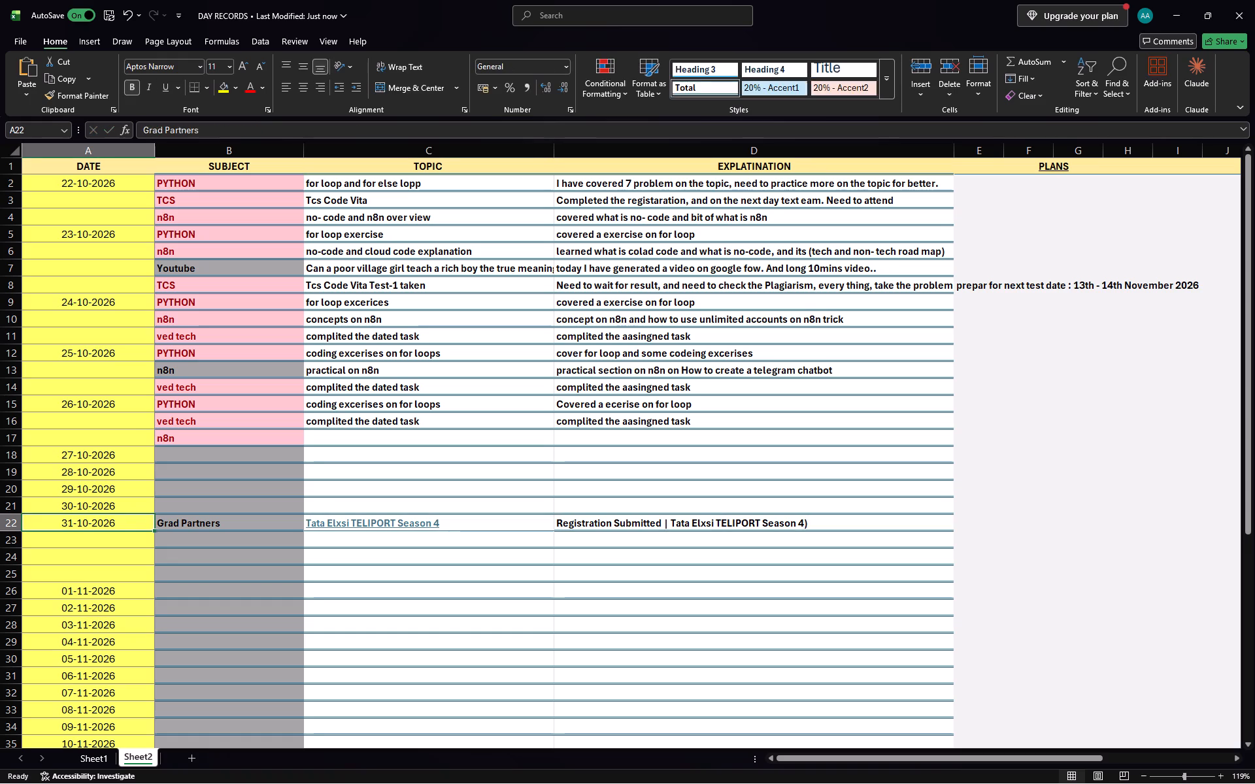
key("Right")
key("Right")
key("Right")
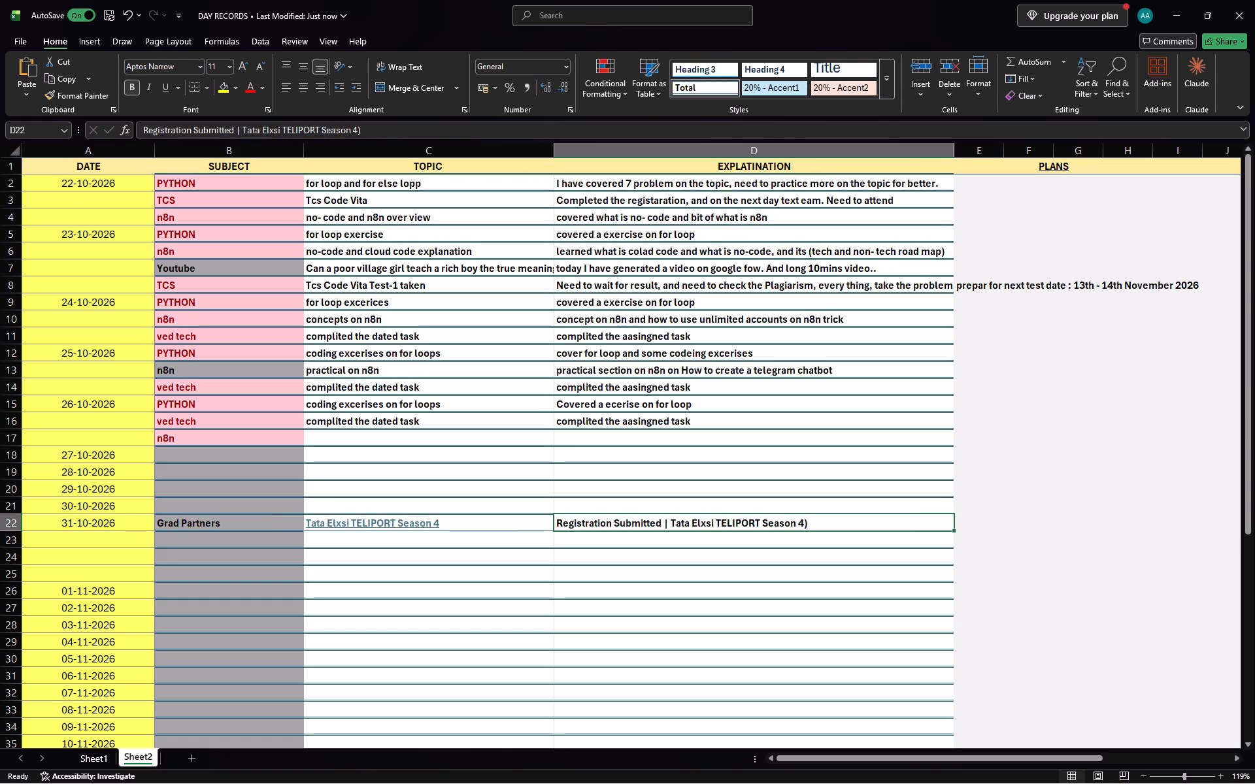
left_click(571, 526)
left_click(562, 523)
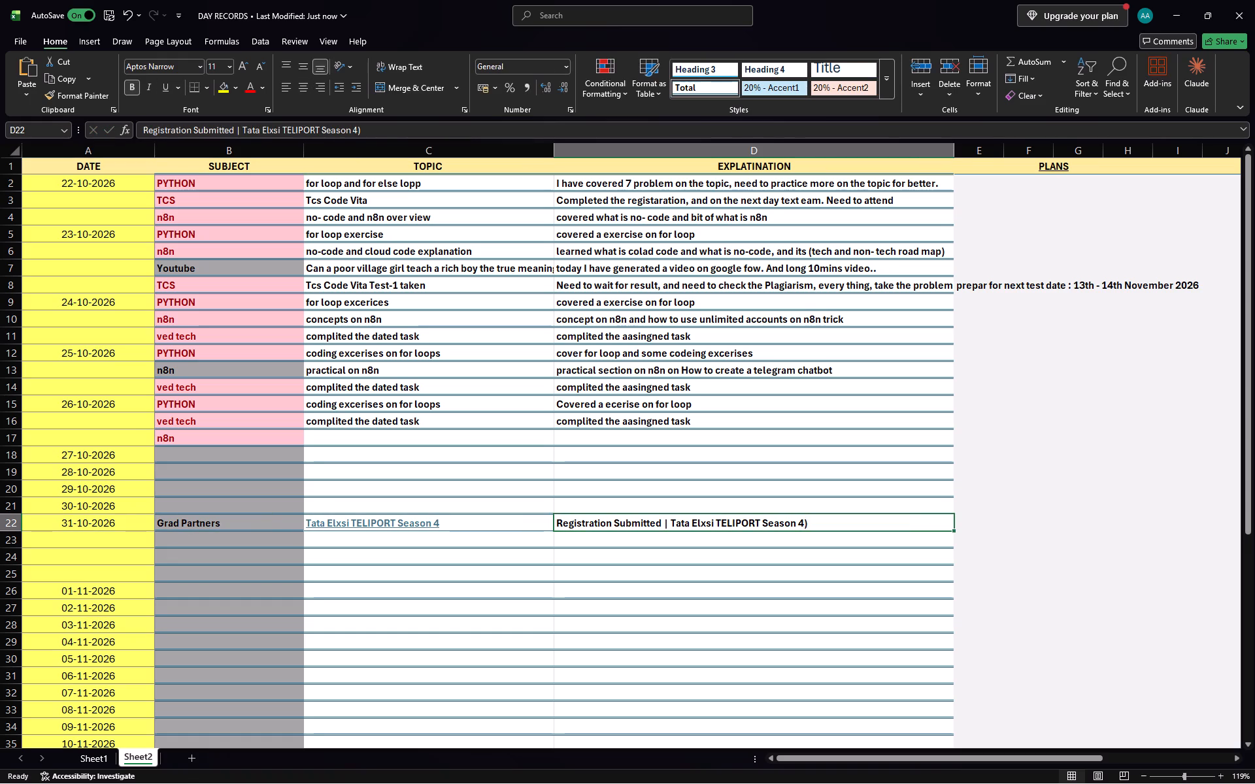
left_click(556, 519)
left_click(556, 518)
left_click(561, 521)
left_click(561, 521)
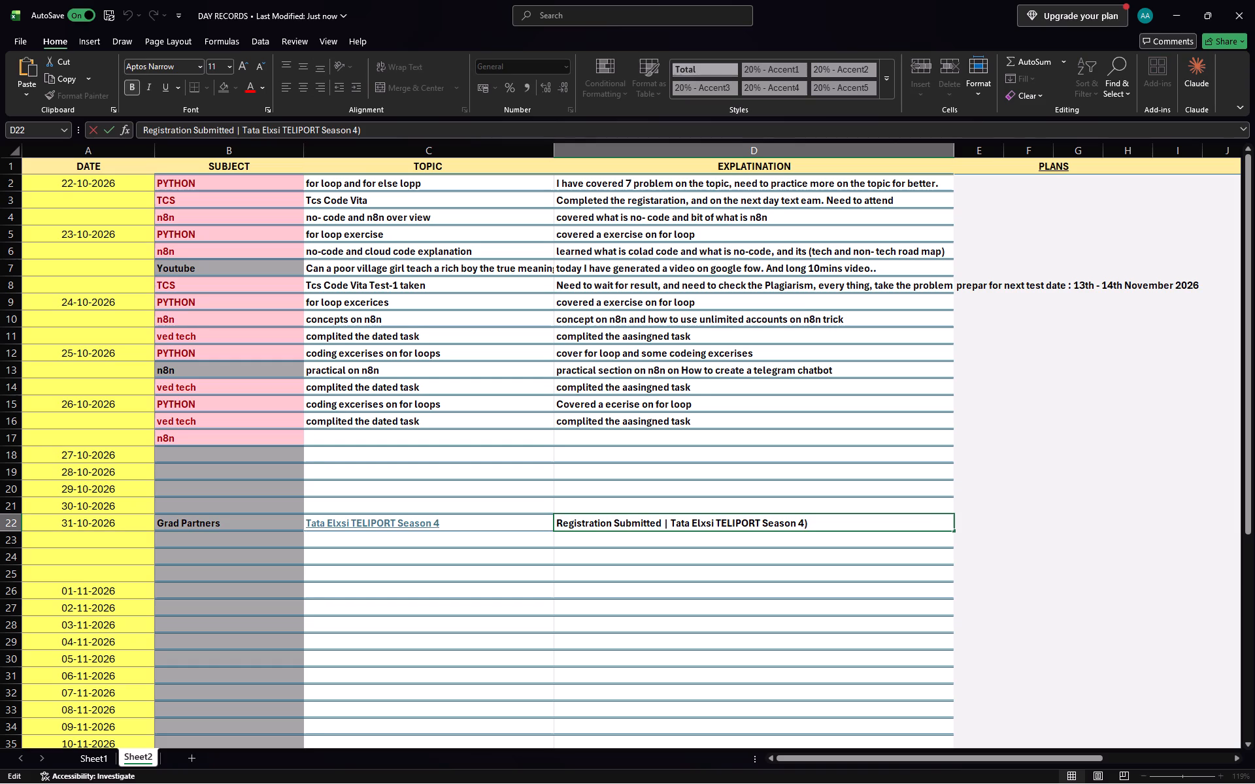
key("Left")
key("shift+parenleft")
Insert "Registered for Tata El" before the opening parenthesis in the 31-10-2026 explanation cell.
key("Left")
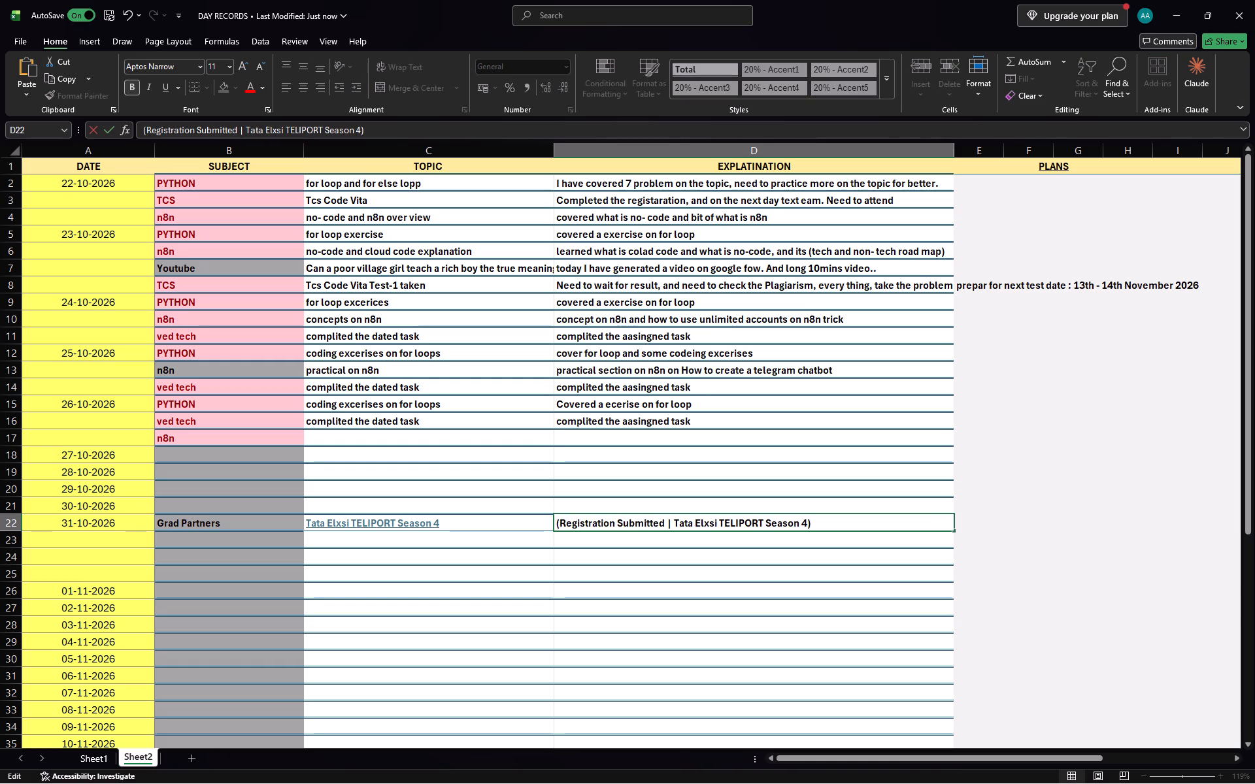
key("Left")
key("r")
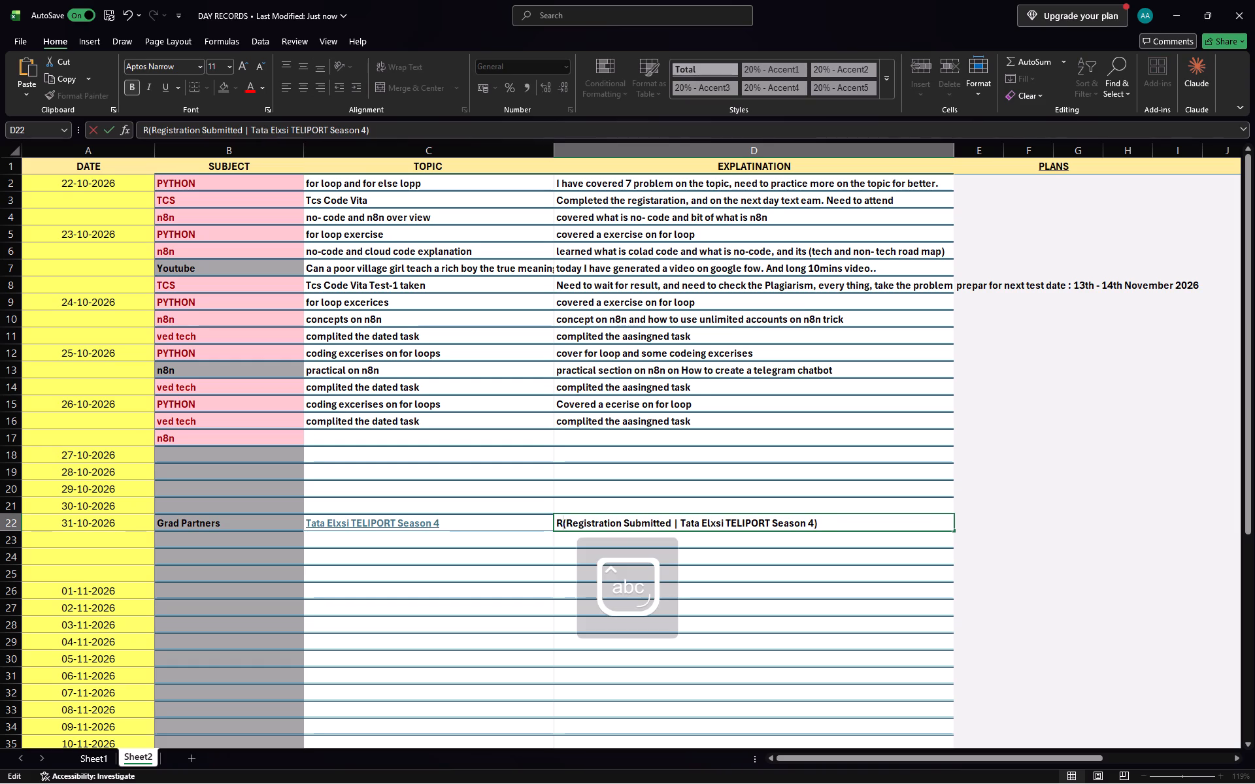
key("BackSpace")
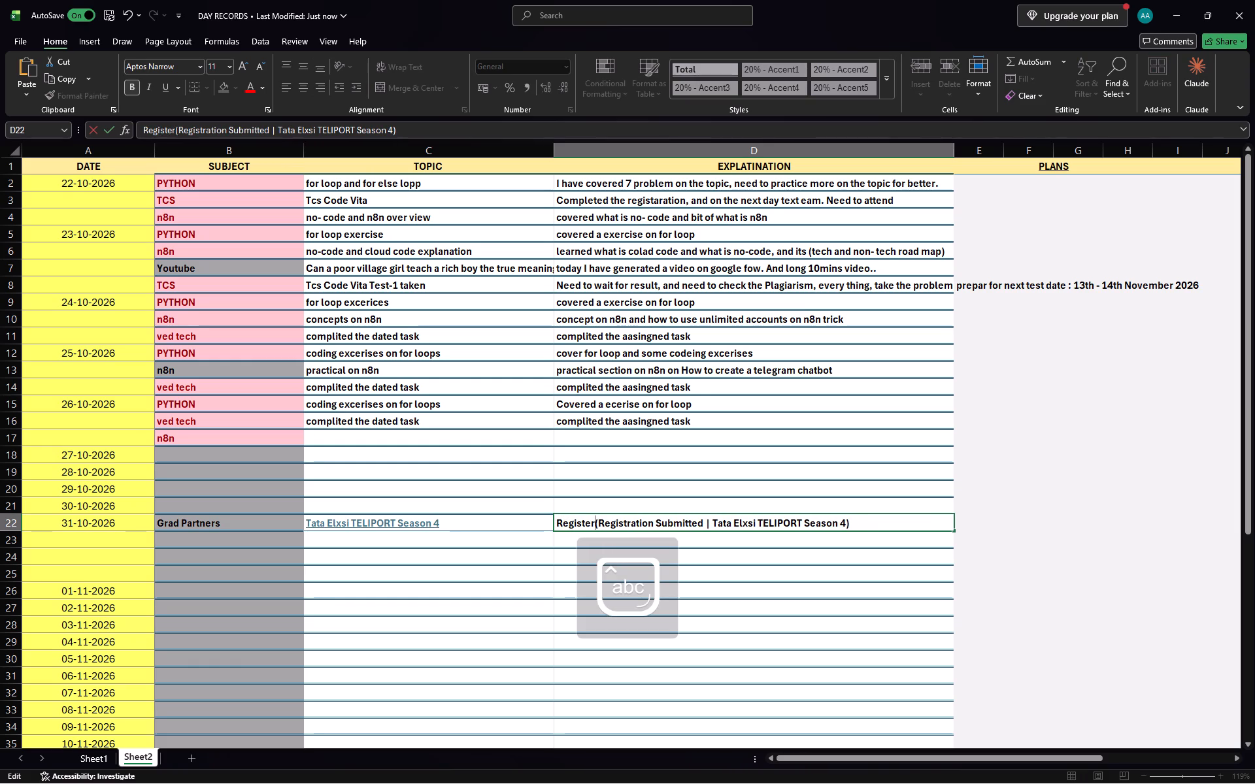
key("BackSpace")
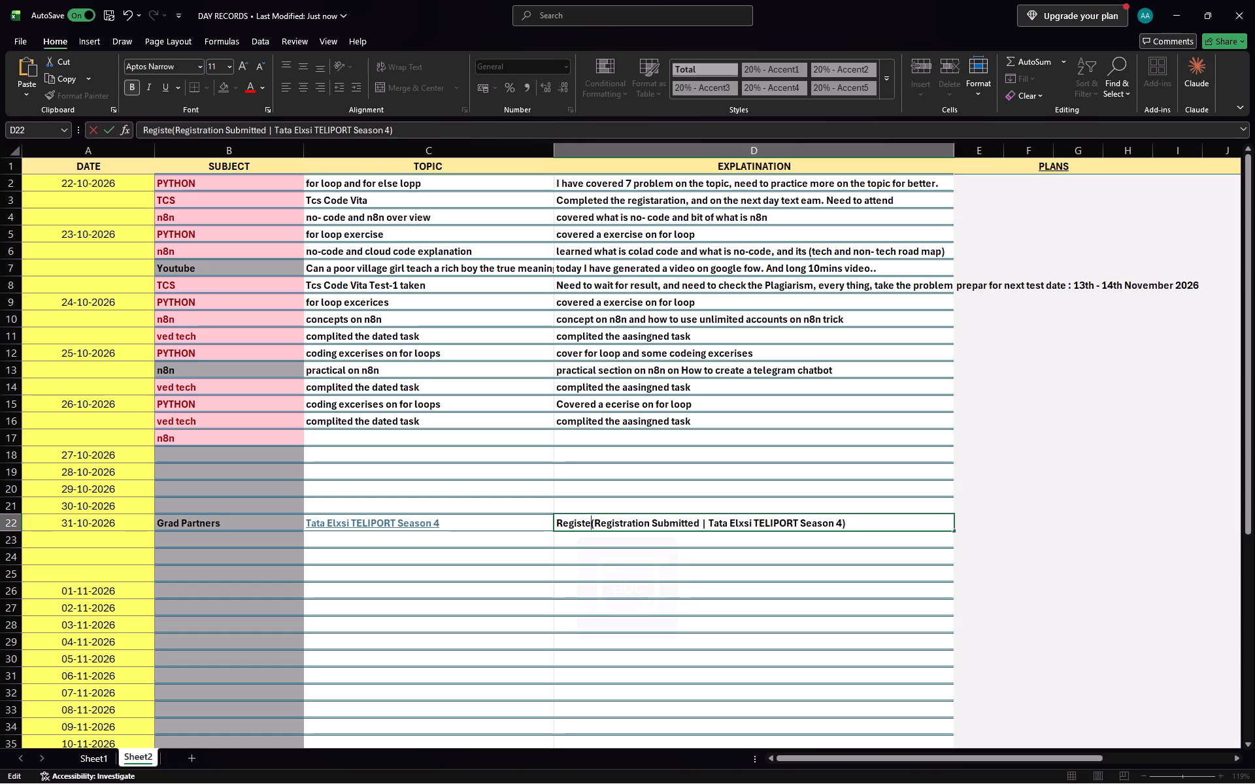
key("BackSpace")
key("BackSpace")
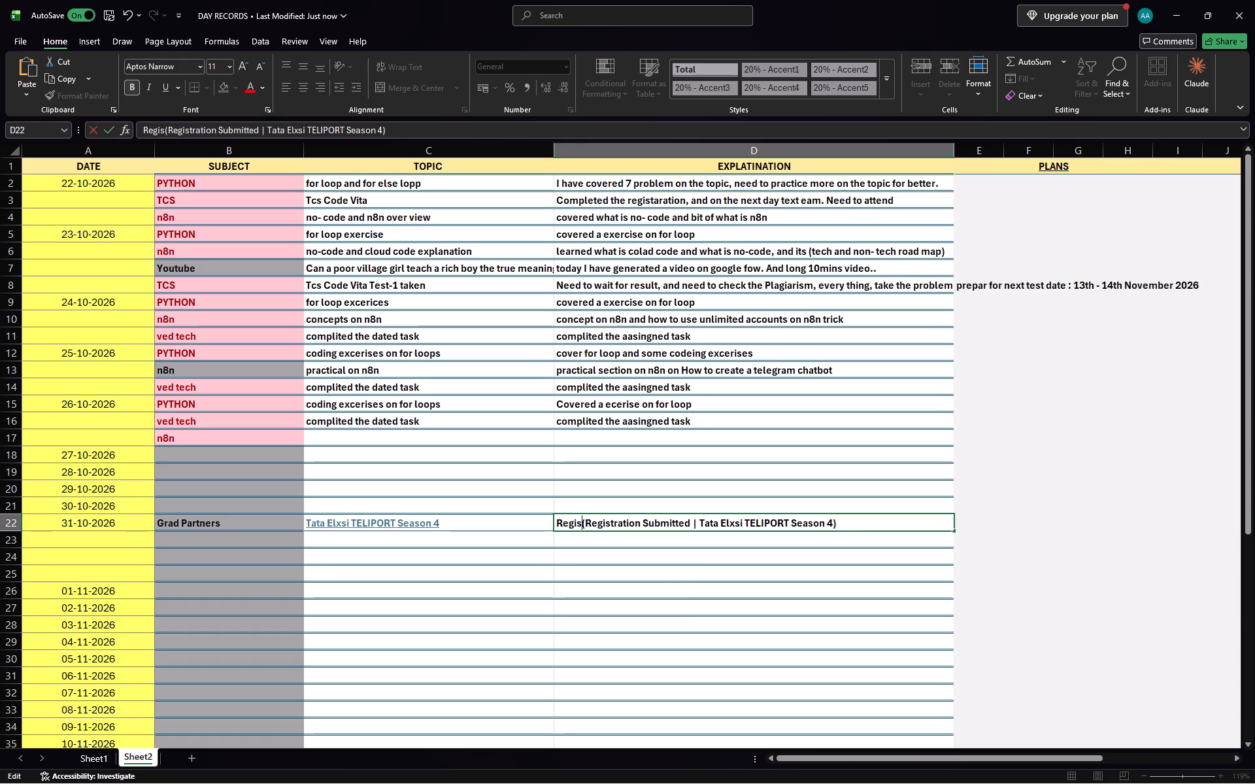
key("t")
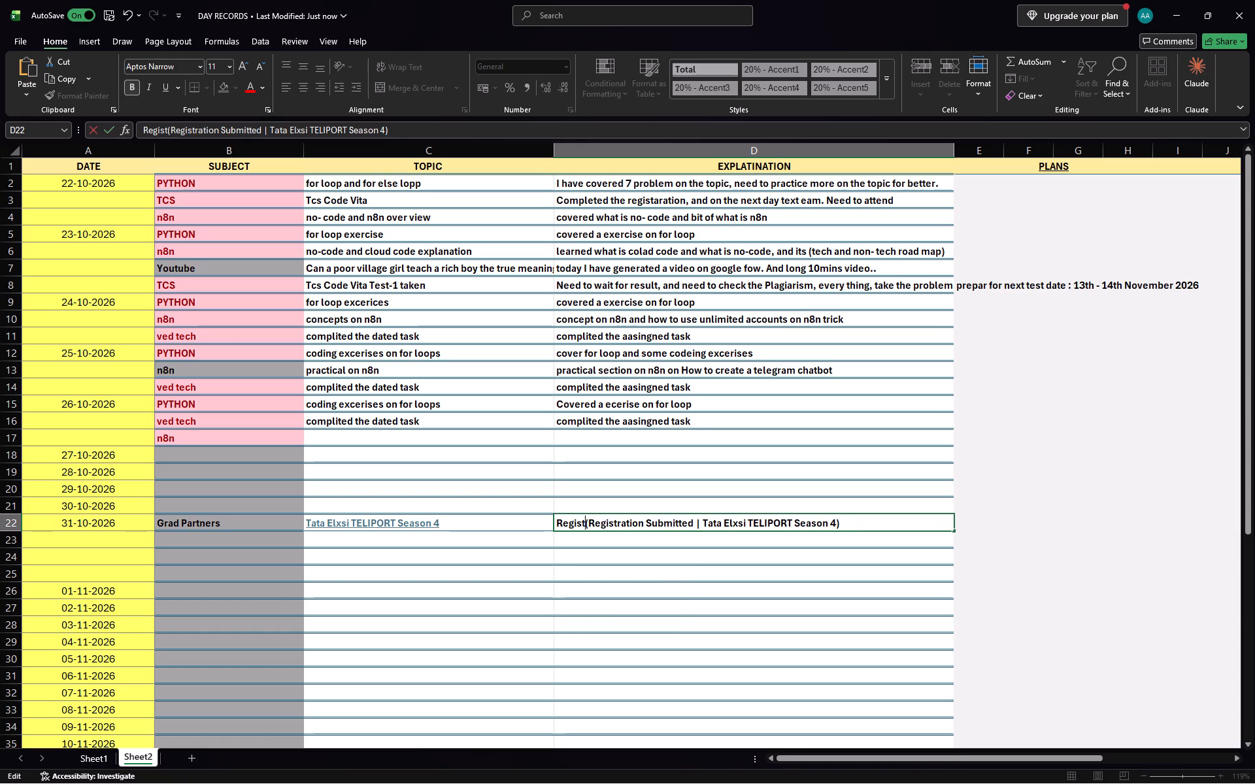
type("ered for")
key("space")
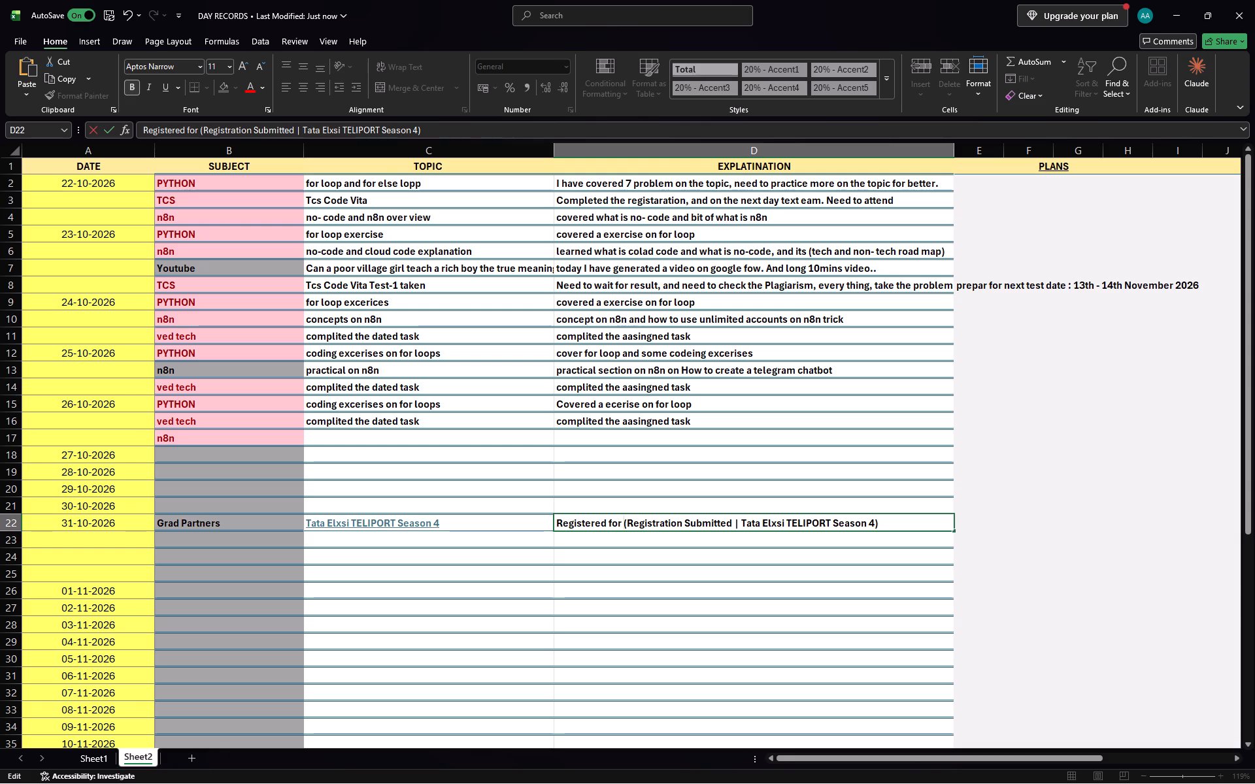
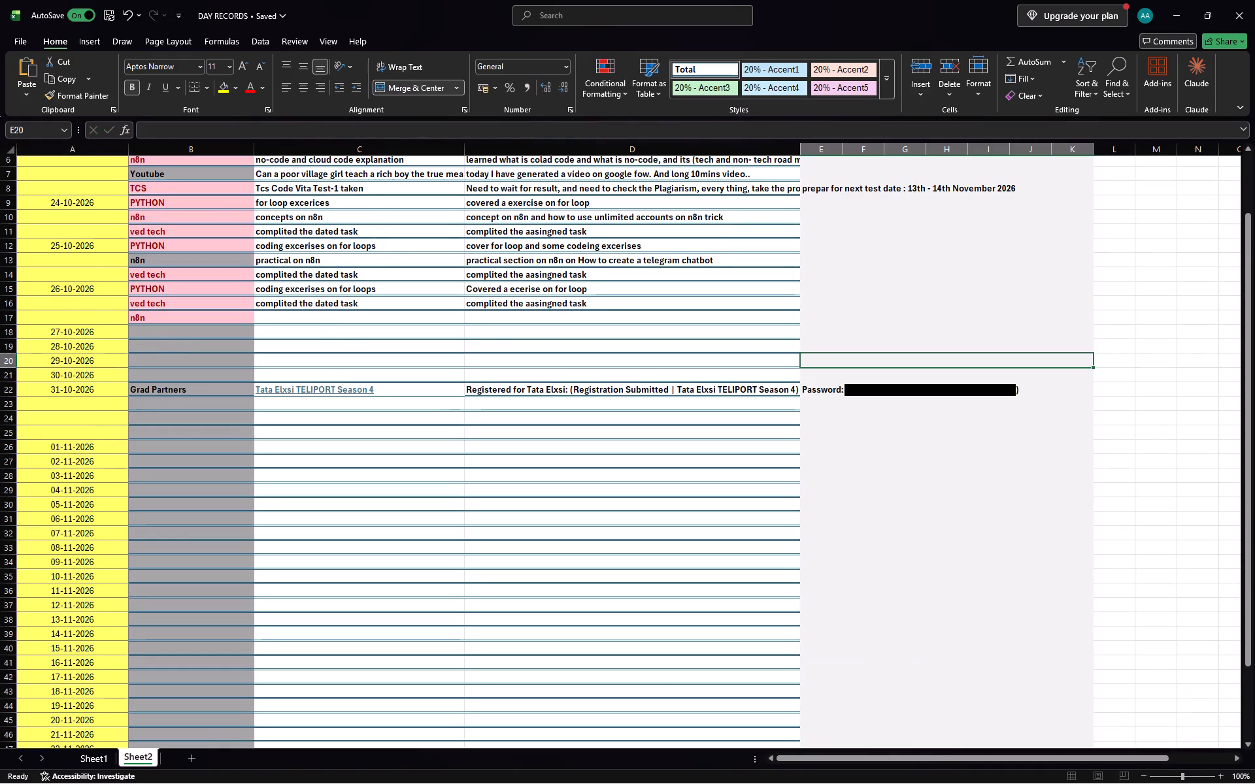
Insert a blank row directly above the 31-10-2026 row.
scroll(836, 276, "up", 3)
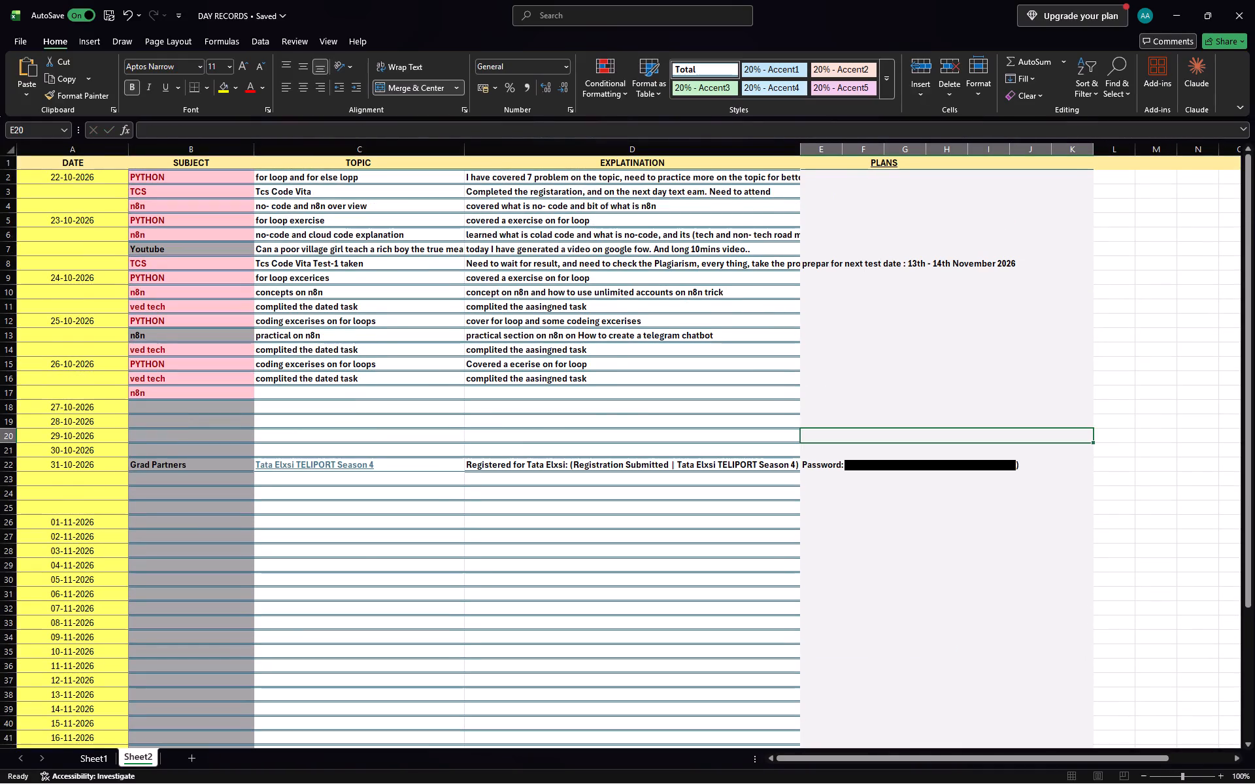
left_click(144, 476)
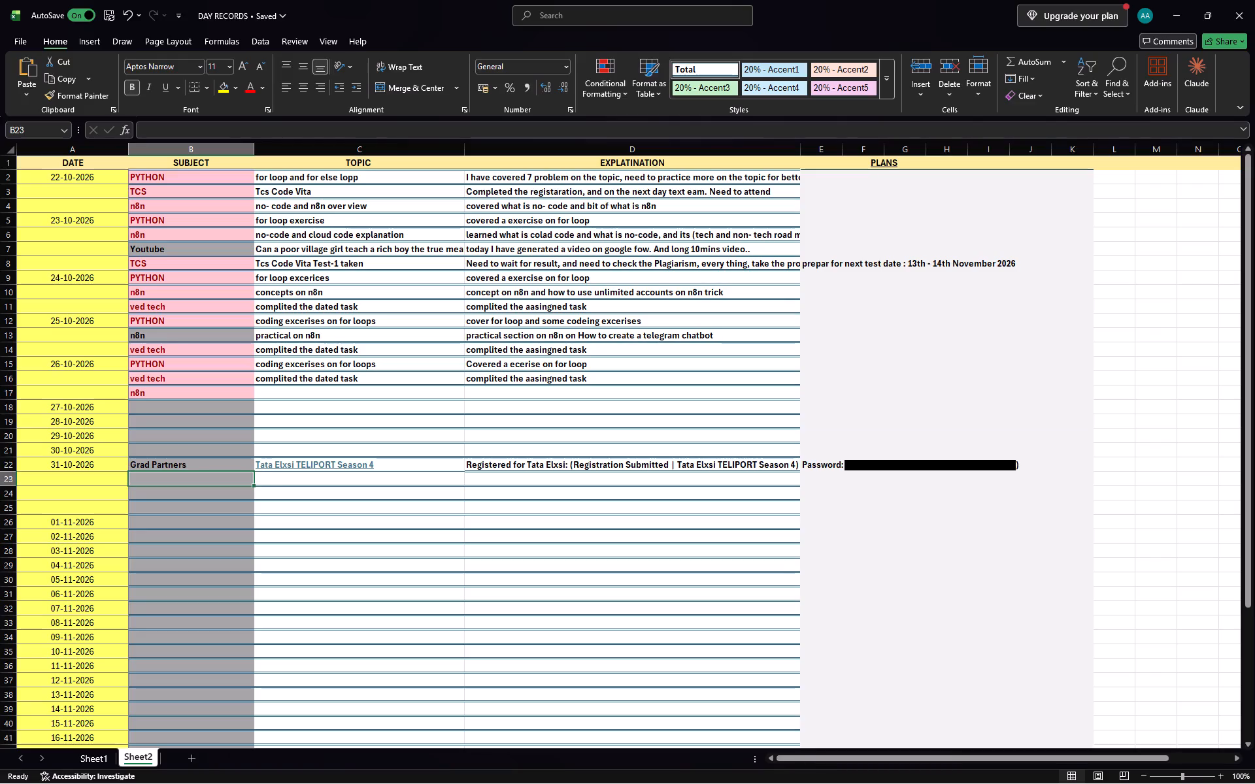
left_click(11, 465)
left_click(11, 465)
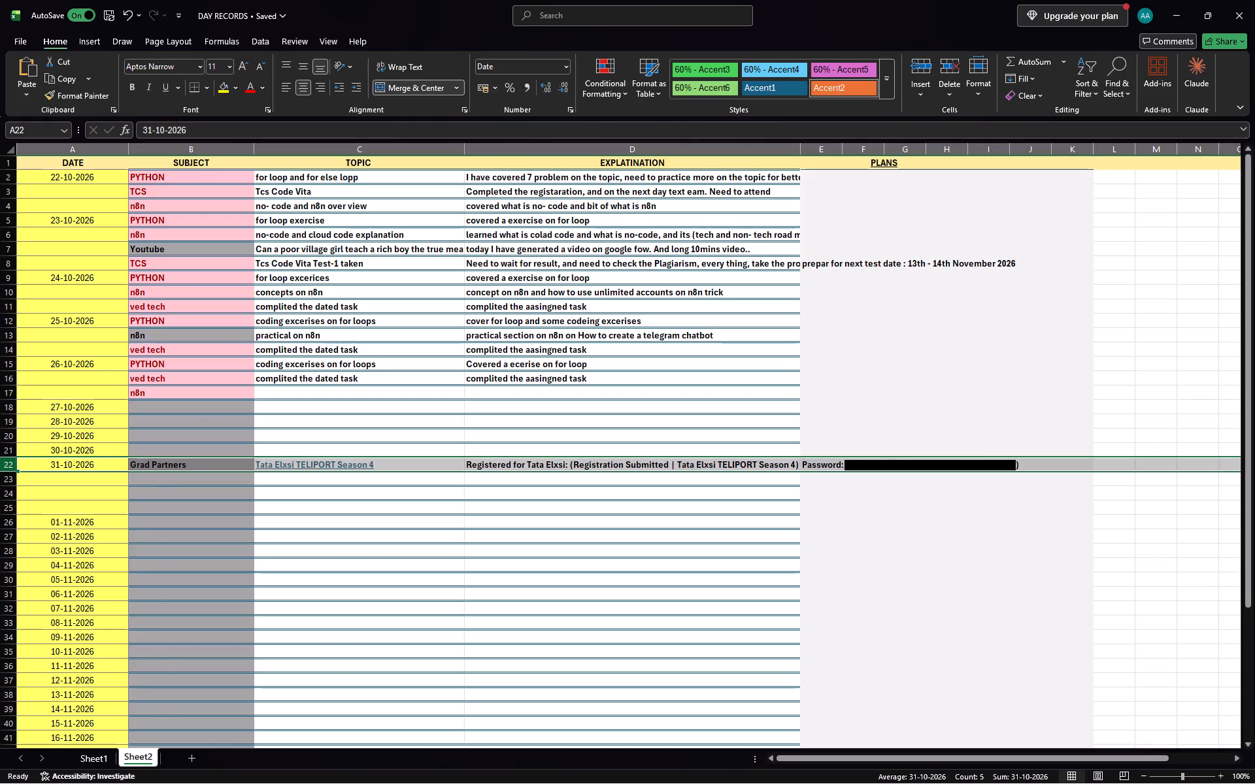
right_click(11, 465)
left_click(46, 595)
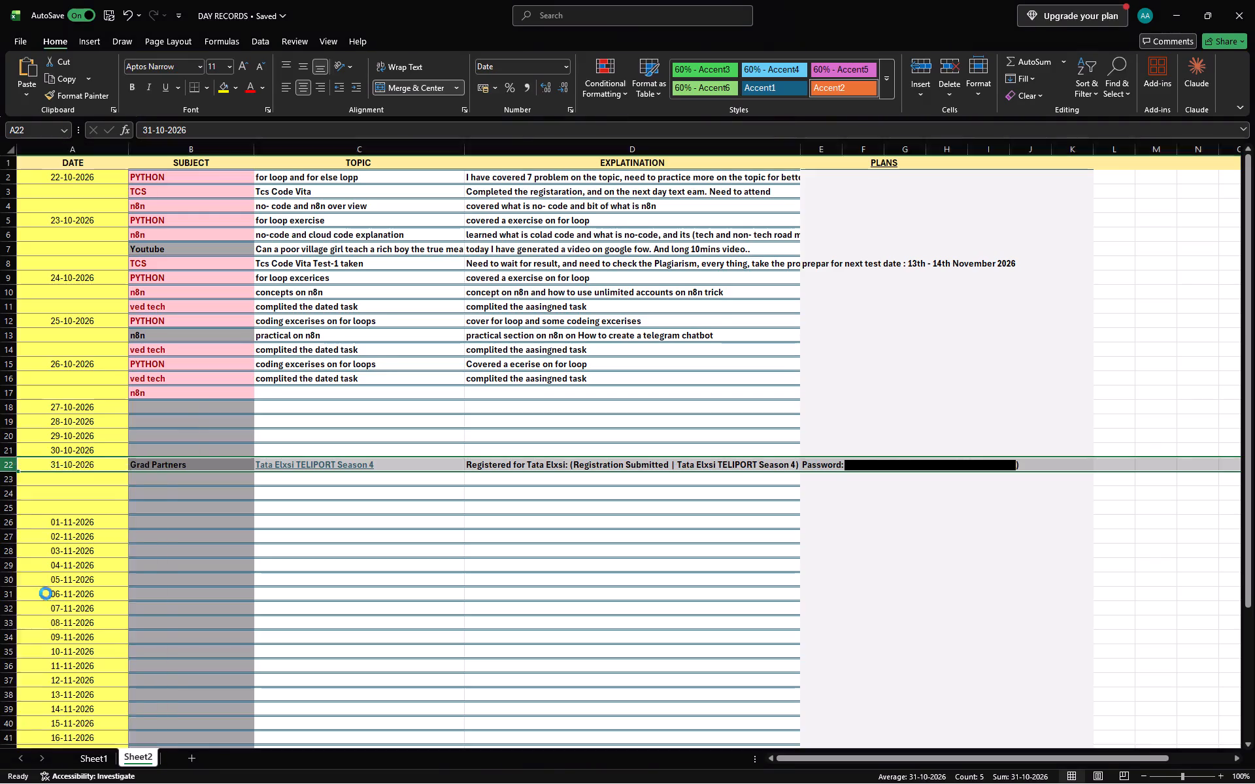
Enter "Youtube" as the subject for 30-10-2026.
left_click(133, 450)
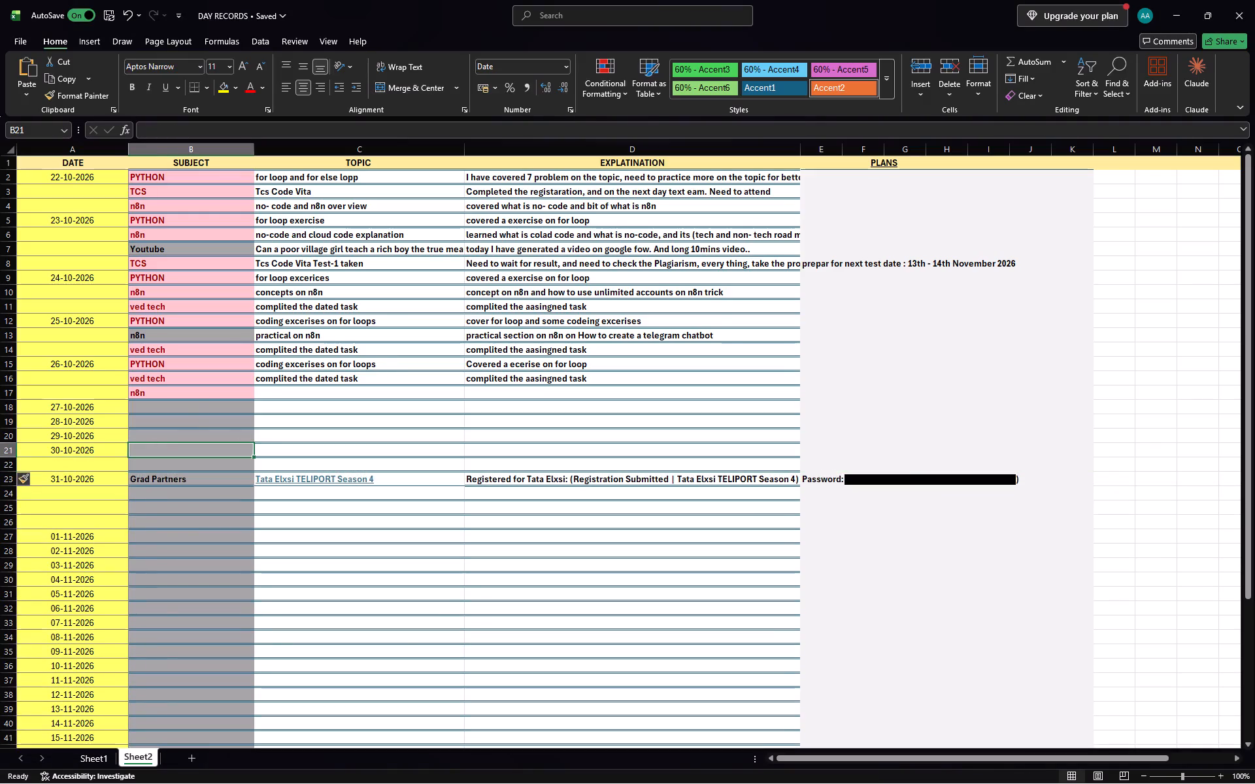
type("Yu")
key("BackSpace")
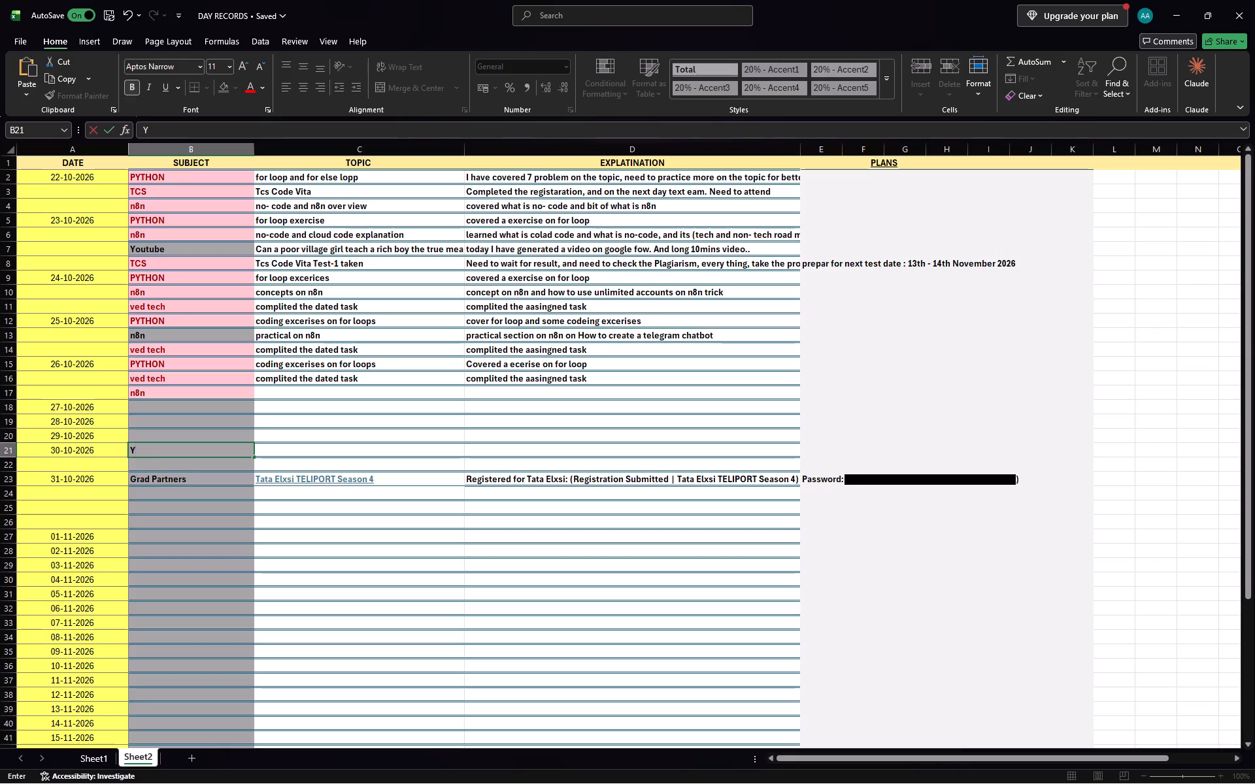
key("o")
key("Tab")
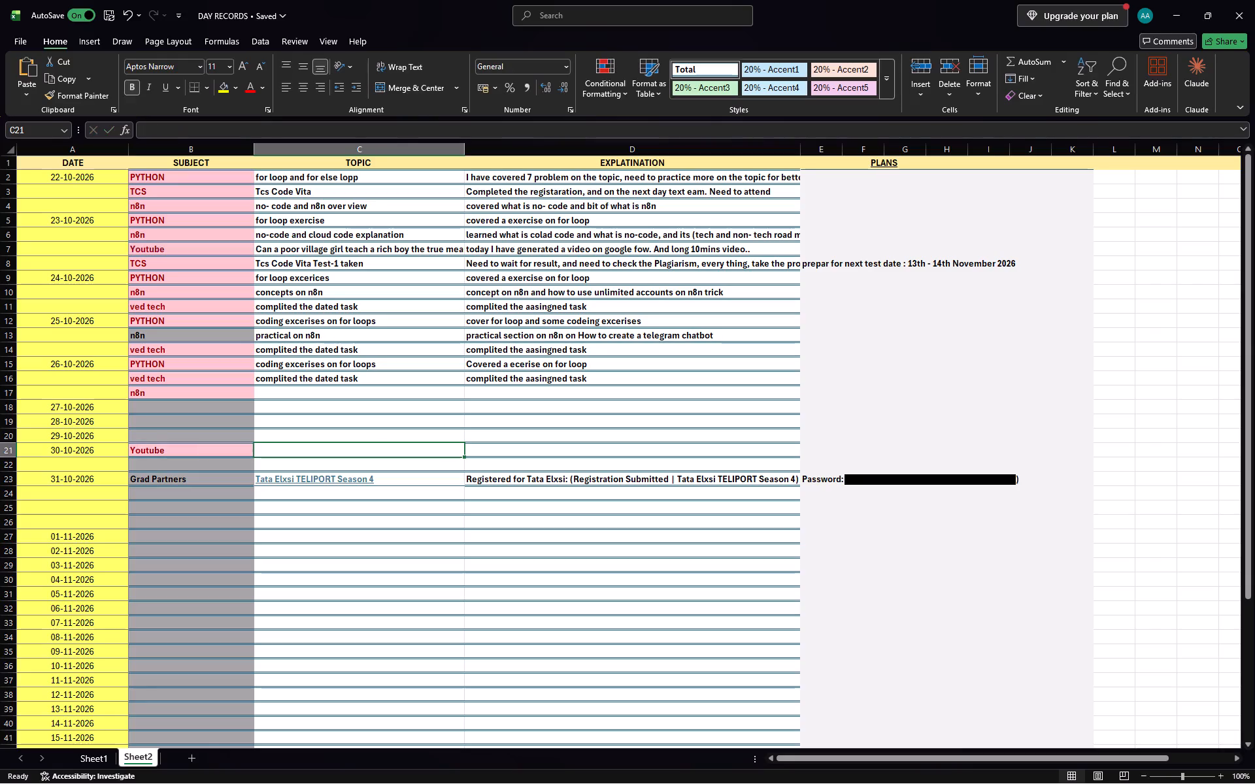
Enter "shorts videos" in the topic cell of the 30-10-2026 row.
key("u")
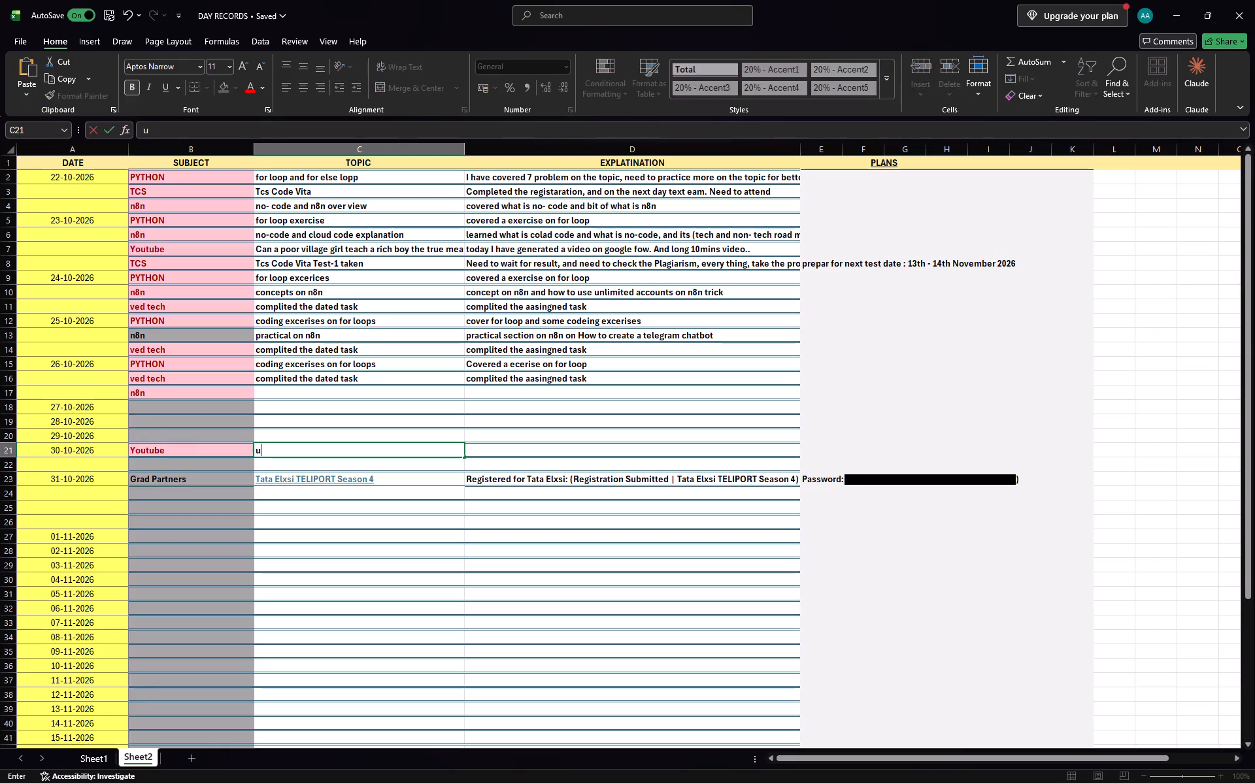
key("BackSpace")
type("shorts")
key("space")
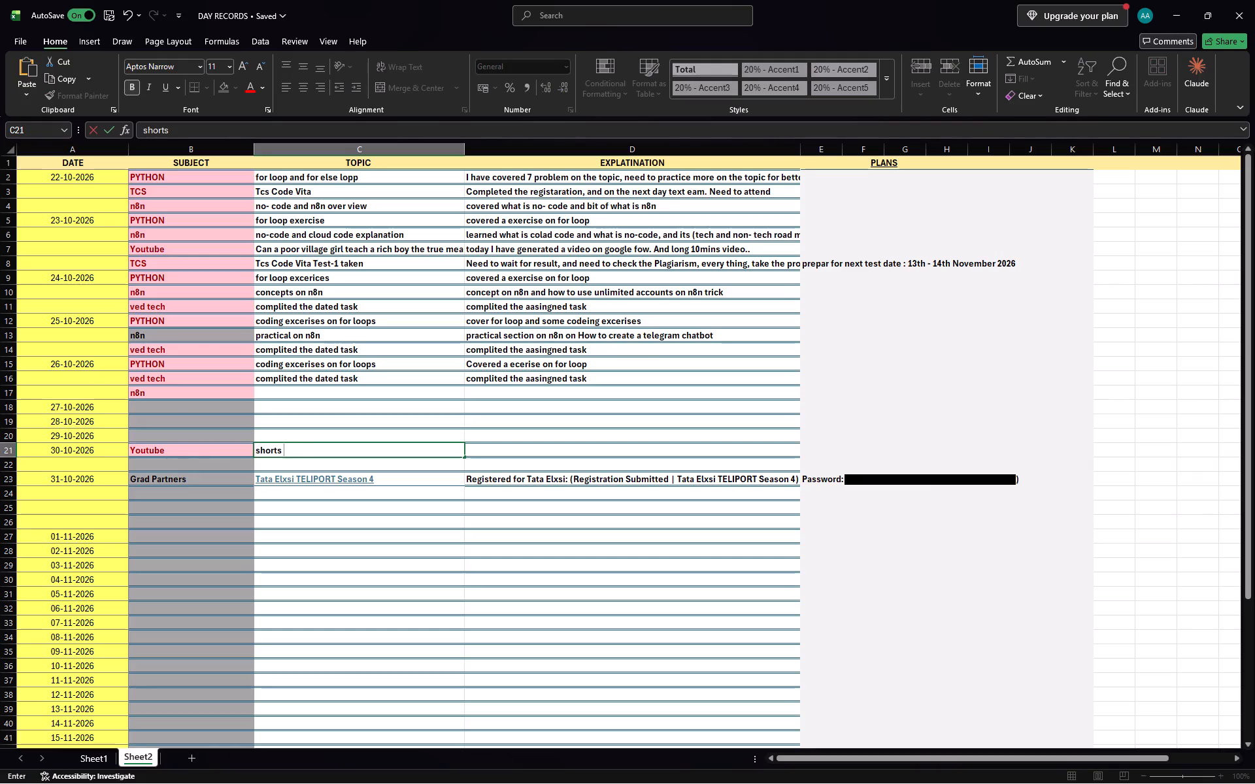
type("videos")
key("space")
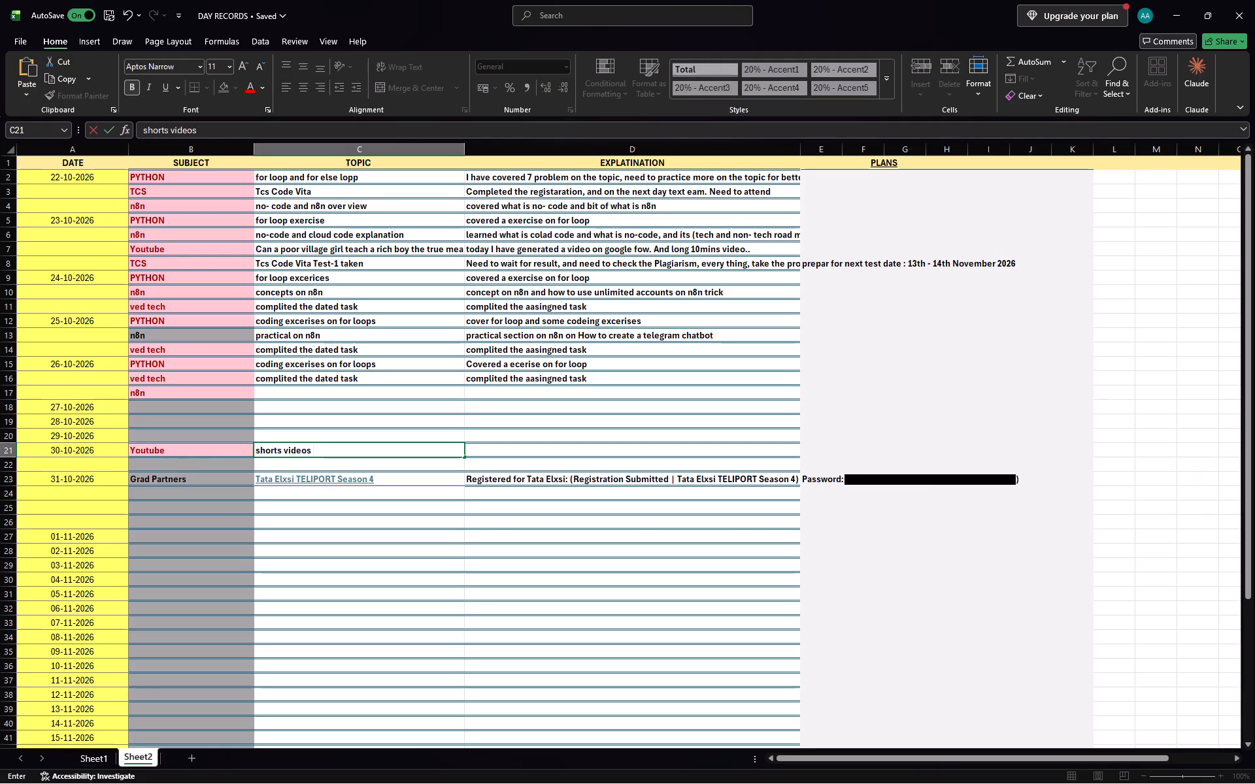
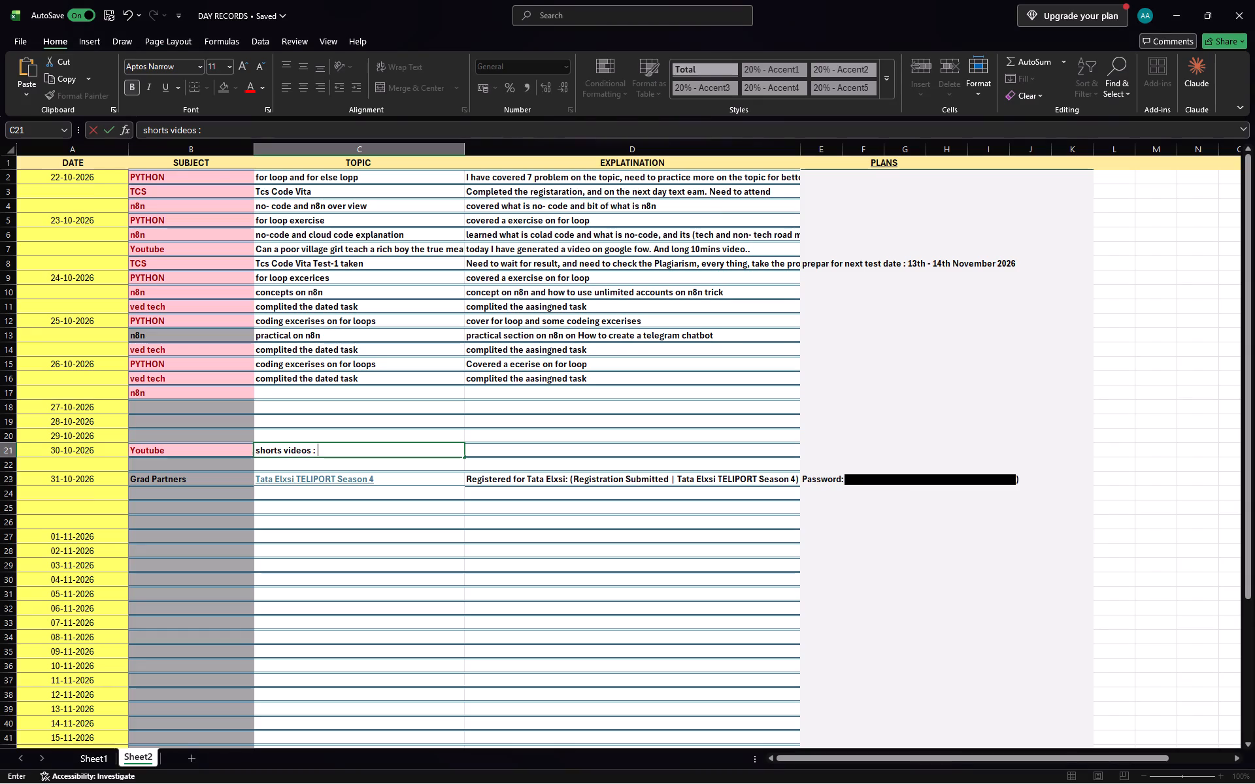
Append the copied video title "THE HOUSE THAT BREATHES" with its emojis after "shorts videos :" in the 30-10-2026 topic cell.
left_click(371, 448)
key("ctrl+v")
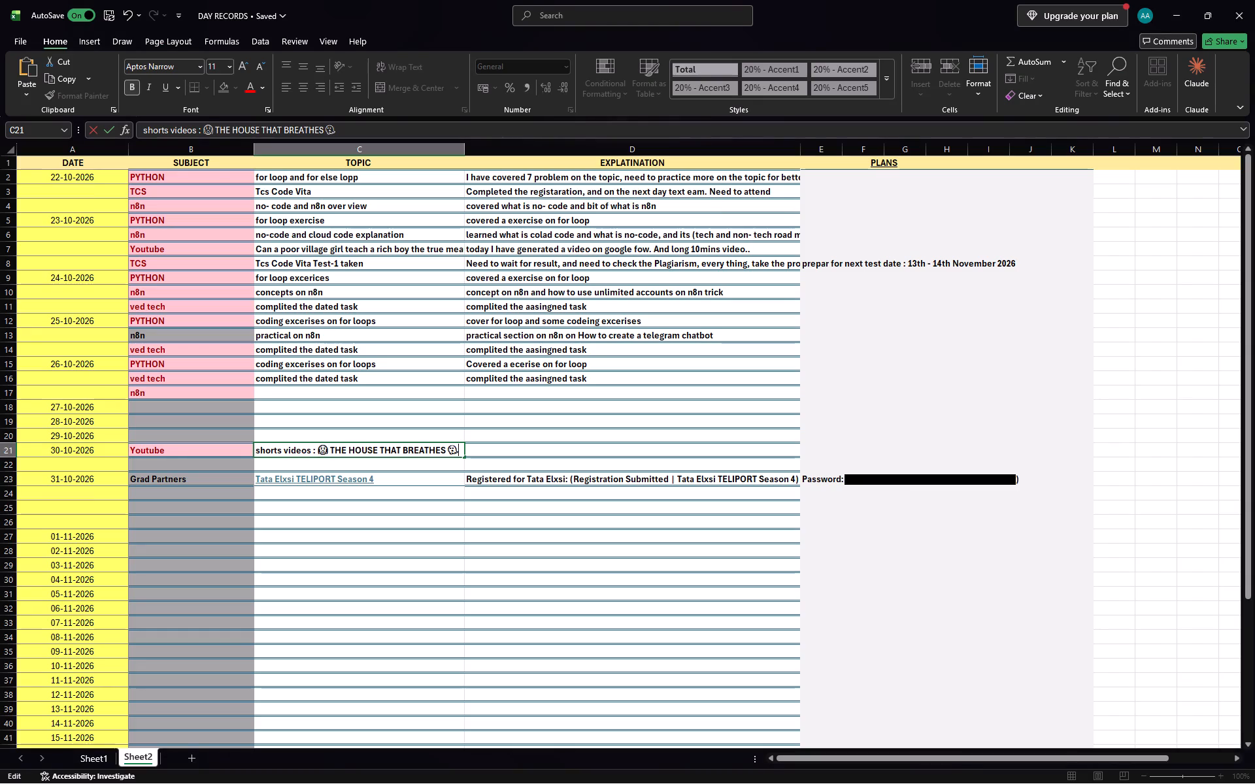
Enter "uploded all 15 parts of the full length video in yt" as the explanation for the 30-10-2026 Youtube row.
left_click(492, 449)
type("uploder")
key("BackSpace")
key("BackSpace")
key("BackSpace")
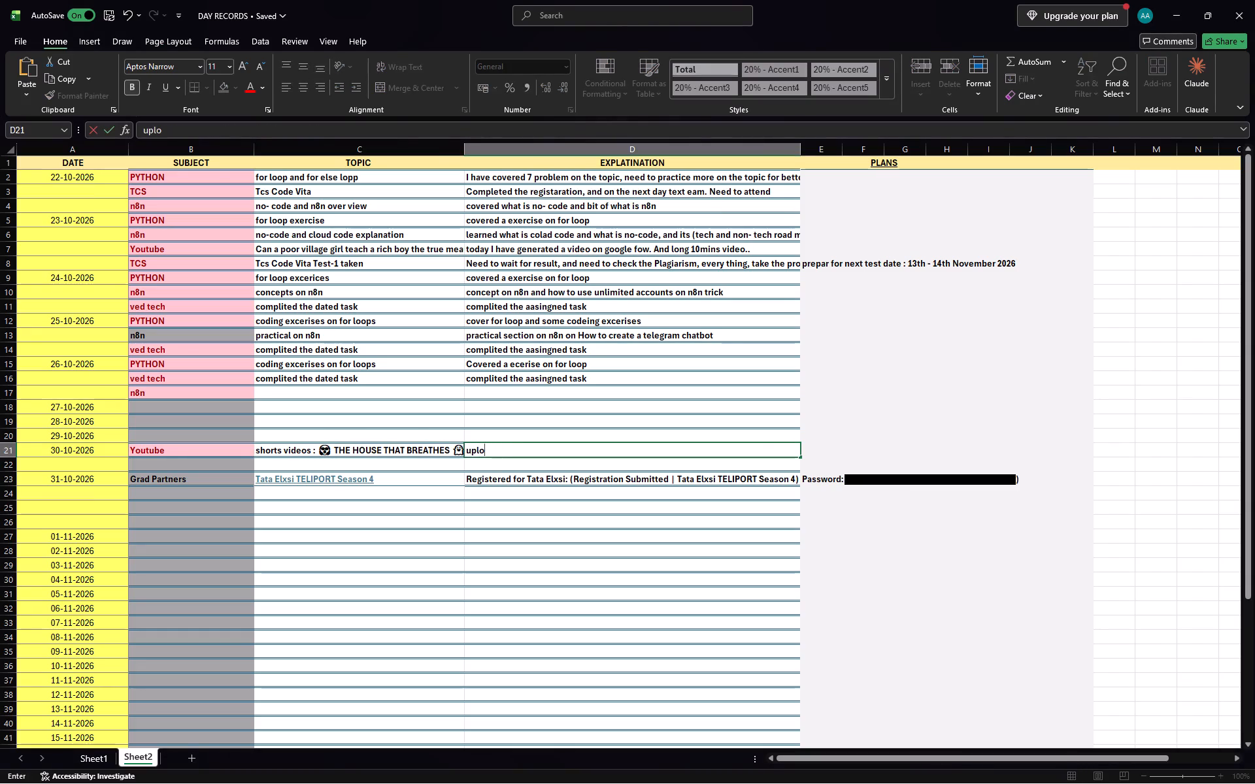
type("ded ak")
key("BackSpace")
type("ll")
key("space")
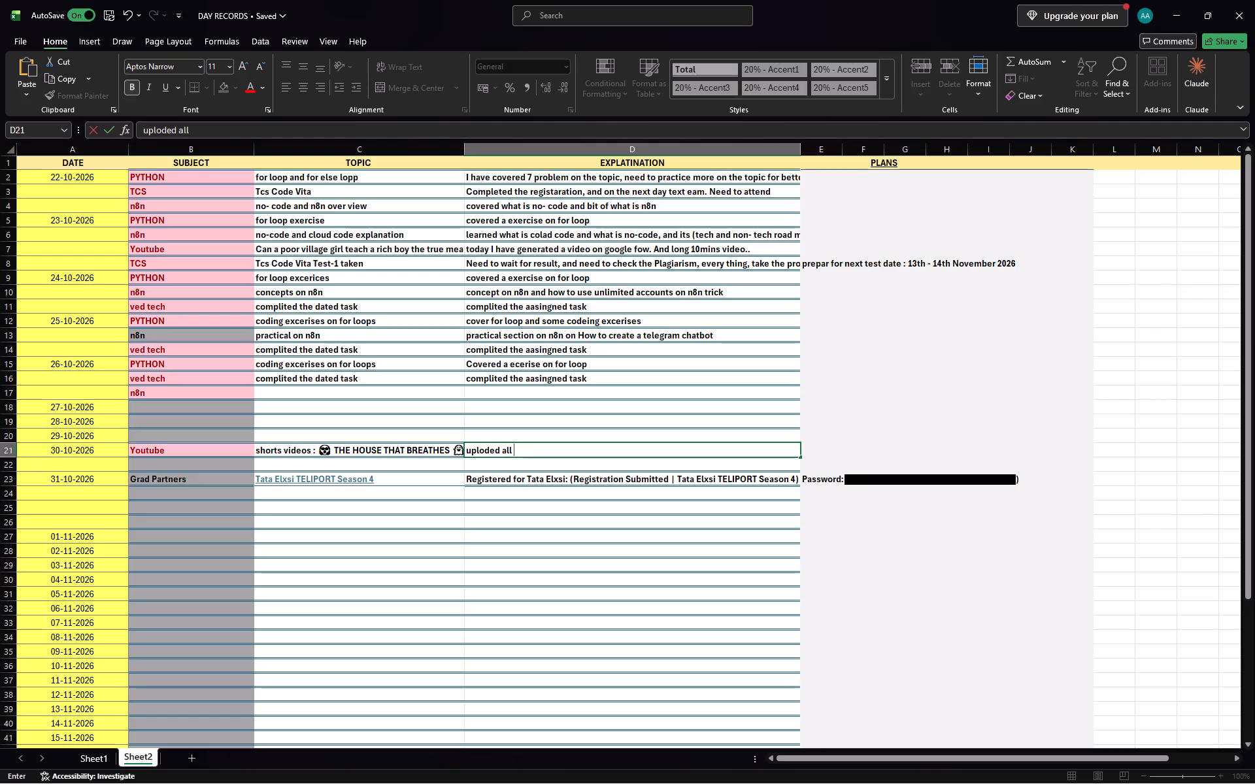
type("15v")
key("BackSpace")
key("BackSpace")
type("5 parts")
key("space")
type("of the full lenth")
key("space")
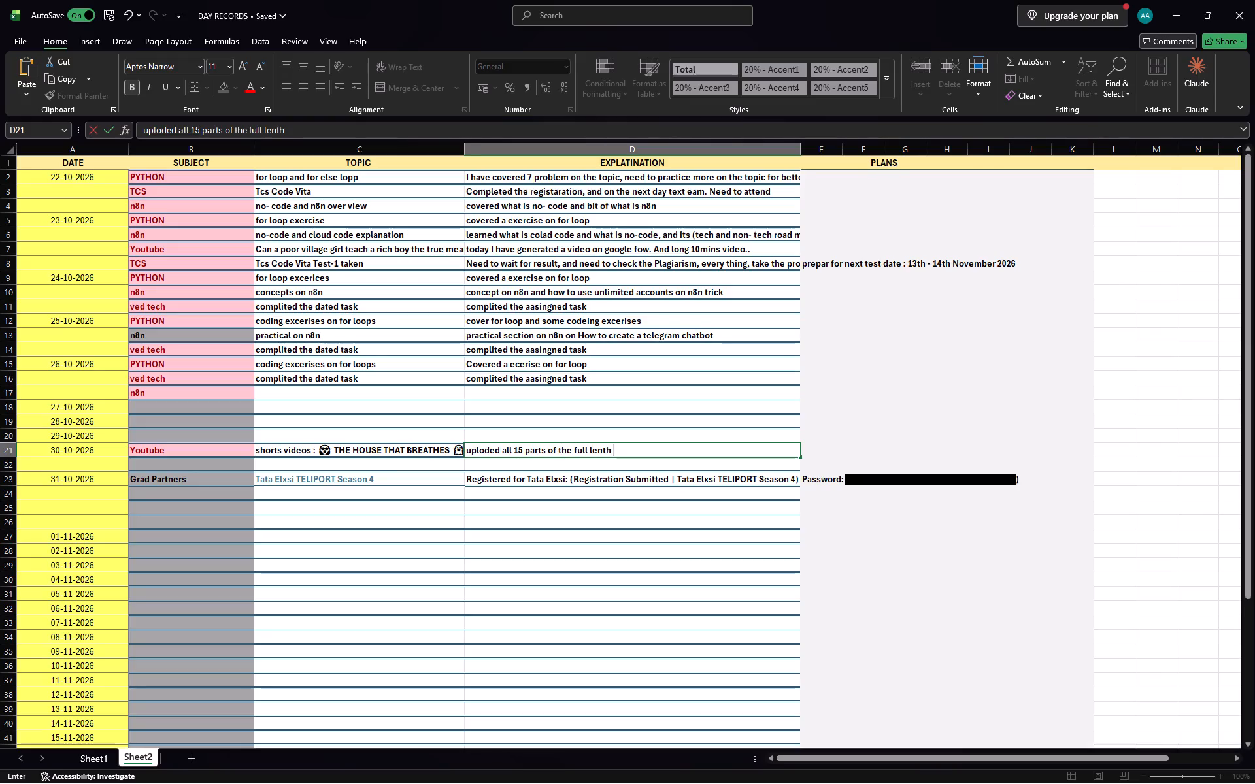
key("BackSpace")
key("BackSpace")
key("BackSpace")
type("gth video in yt")
key("space")
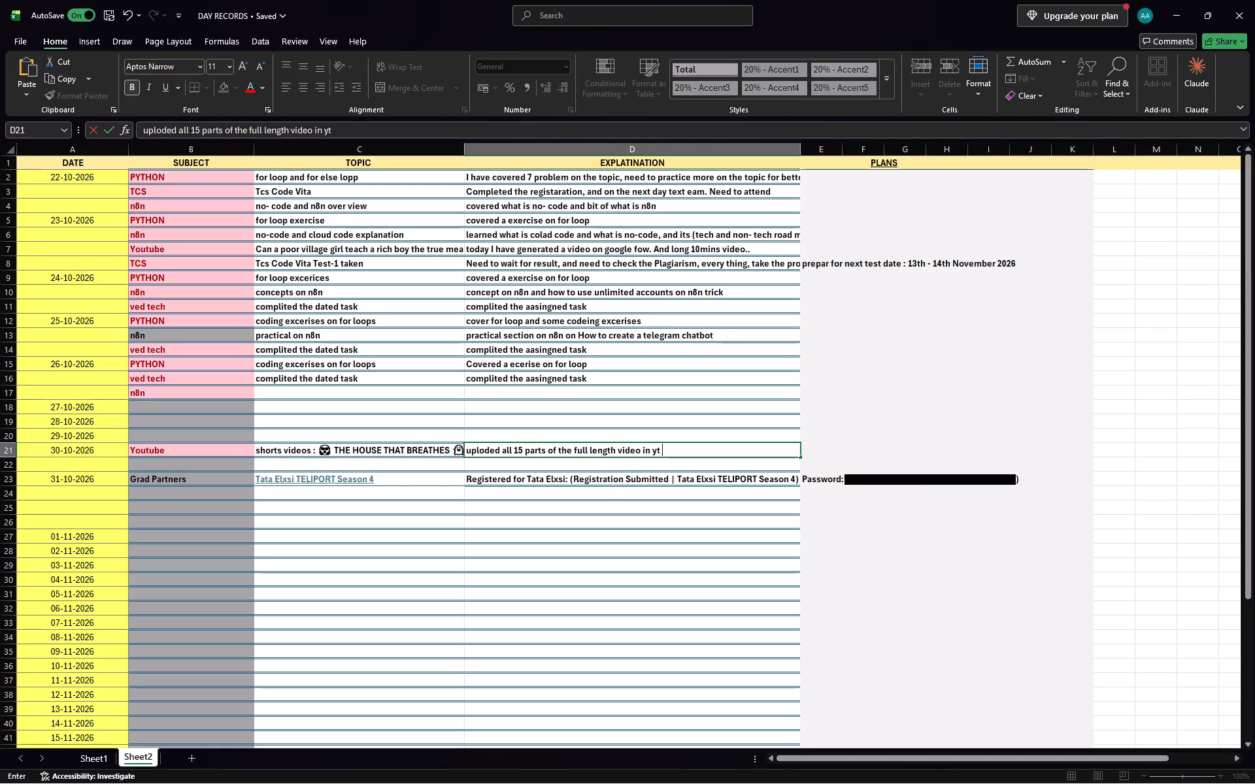
Continue the Youtube explanation with a second sentence reading "As shedual wise.".
key("BackSpace")
type(". as")
key("space")
key("s")
key("h")
type("edul")
key("space")
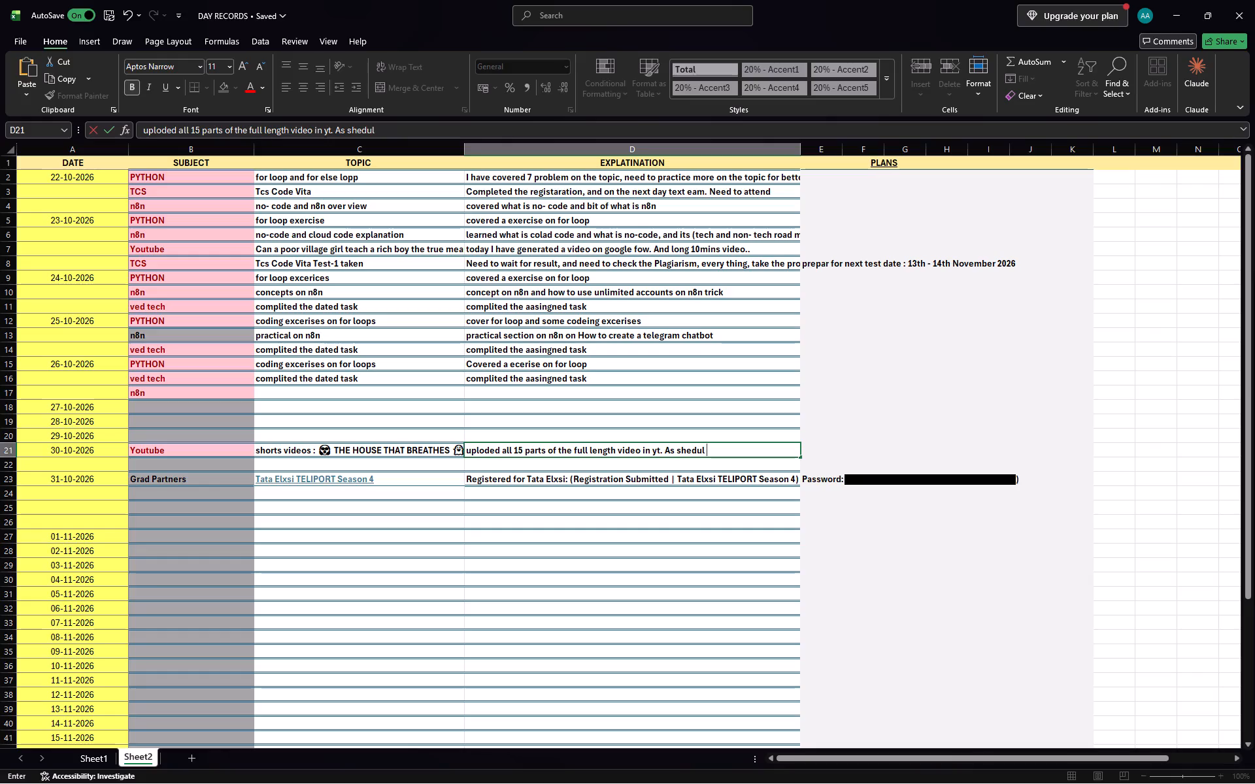
key("BackSpace")
key("BackSpace")
key("BackSpace")
key("BackSpace")
key("BackSpace")
type("wsual")
key("space")
key("BackSpace")
key("BackSpace")
key("BackSpace")
key("BackSpace")
key("BackSpace")
key("BackSpace")
type("edual")
key("space")
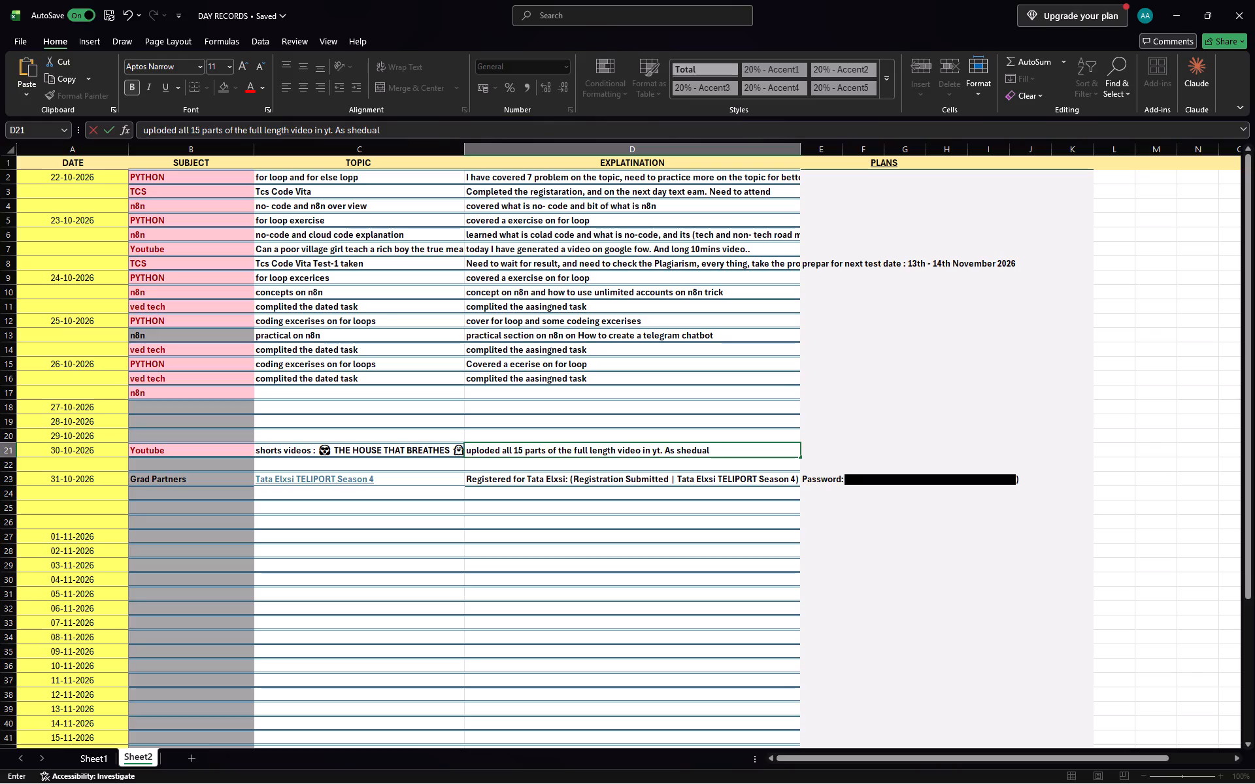
type("wise")
key("space")
key("BackSpace")
type(".")
Finish the Youtube explanation with the end date text "Till 4-10-2026".
key("space")
type("till")
key("space")
key("4")
key("minus")
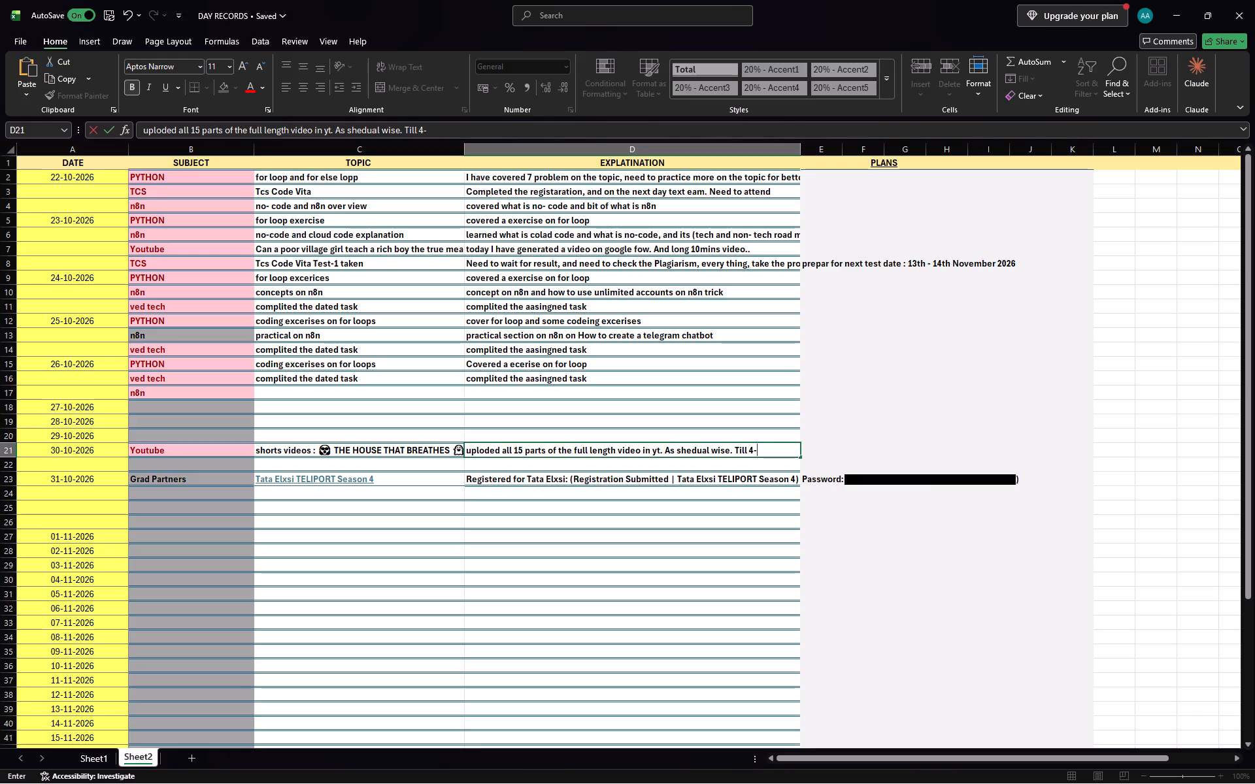
type("10")
key("minus")
key("2")
key("6")
key("BackSpace")
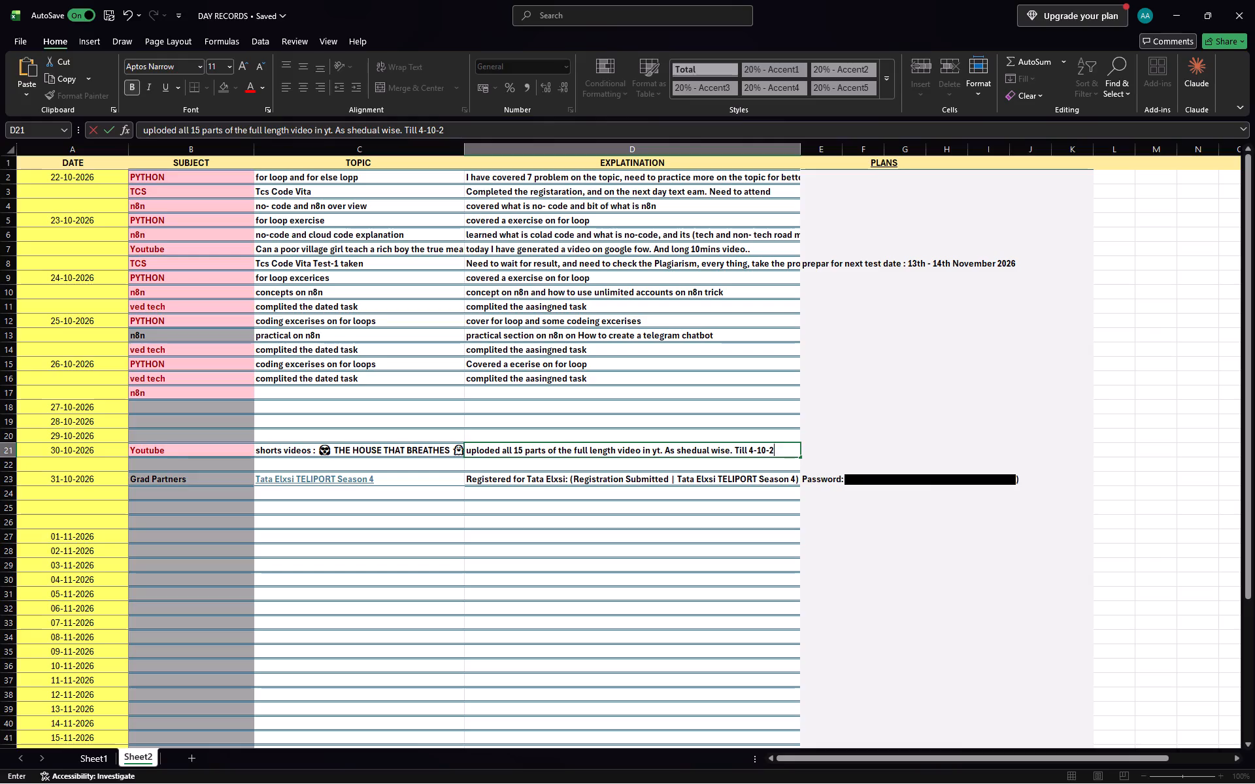
type("025")
key("BackSpace")
key("6")
left_click(173, 462)
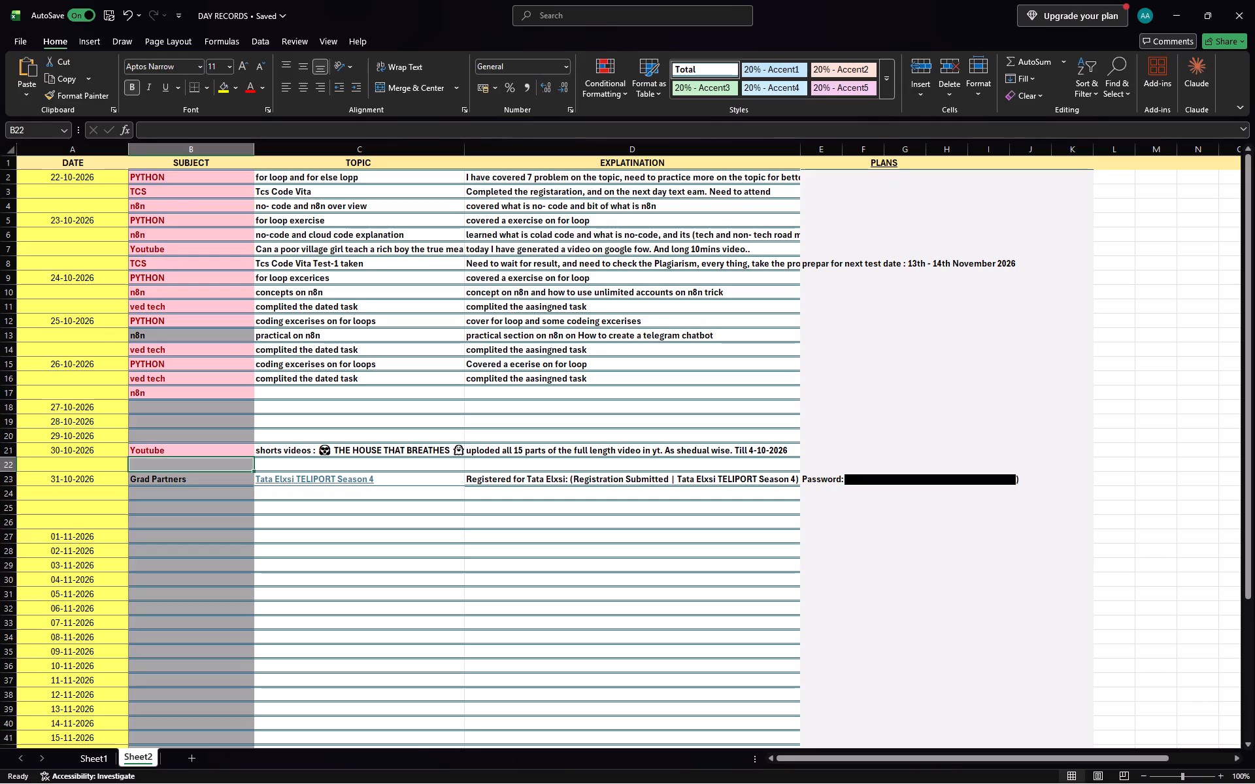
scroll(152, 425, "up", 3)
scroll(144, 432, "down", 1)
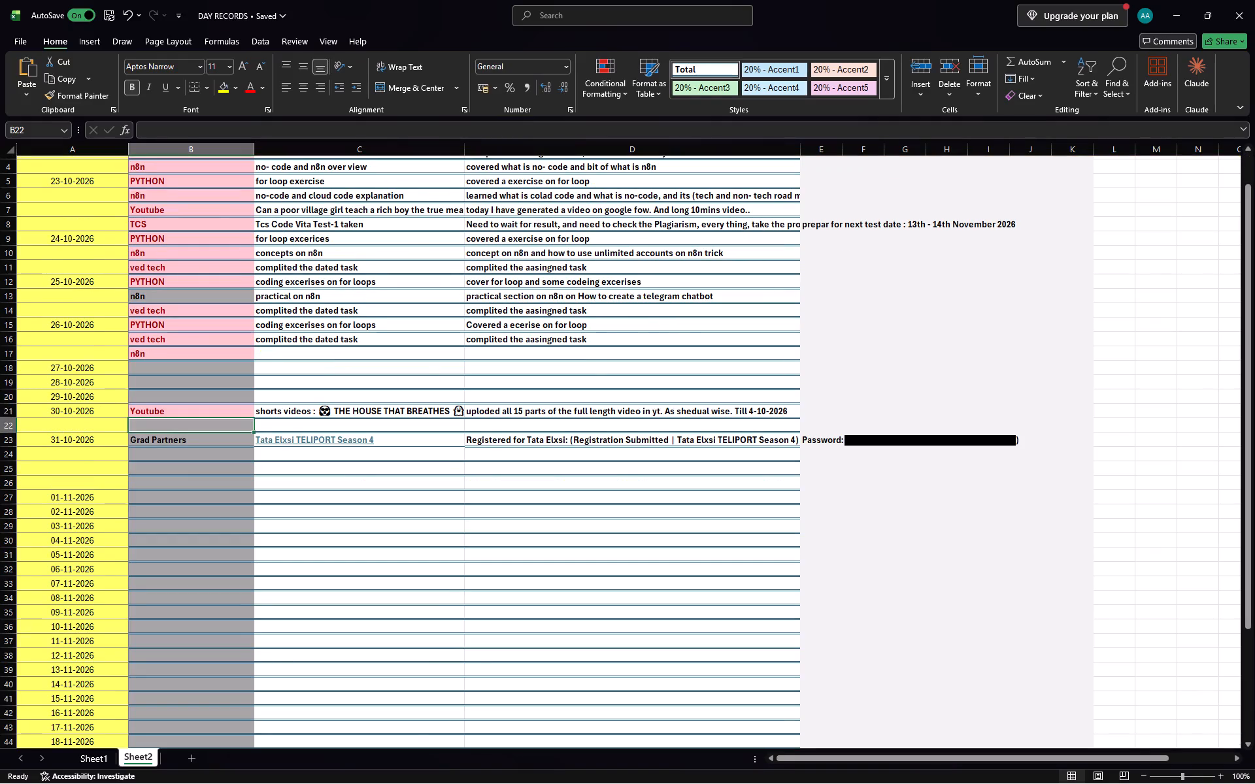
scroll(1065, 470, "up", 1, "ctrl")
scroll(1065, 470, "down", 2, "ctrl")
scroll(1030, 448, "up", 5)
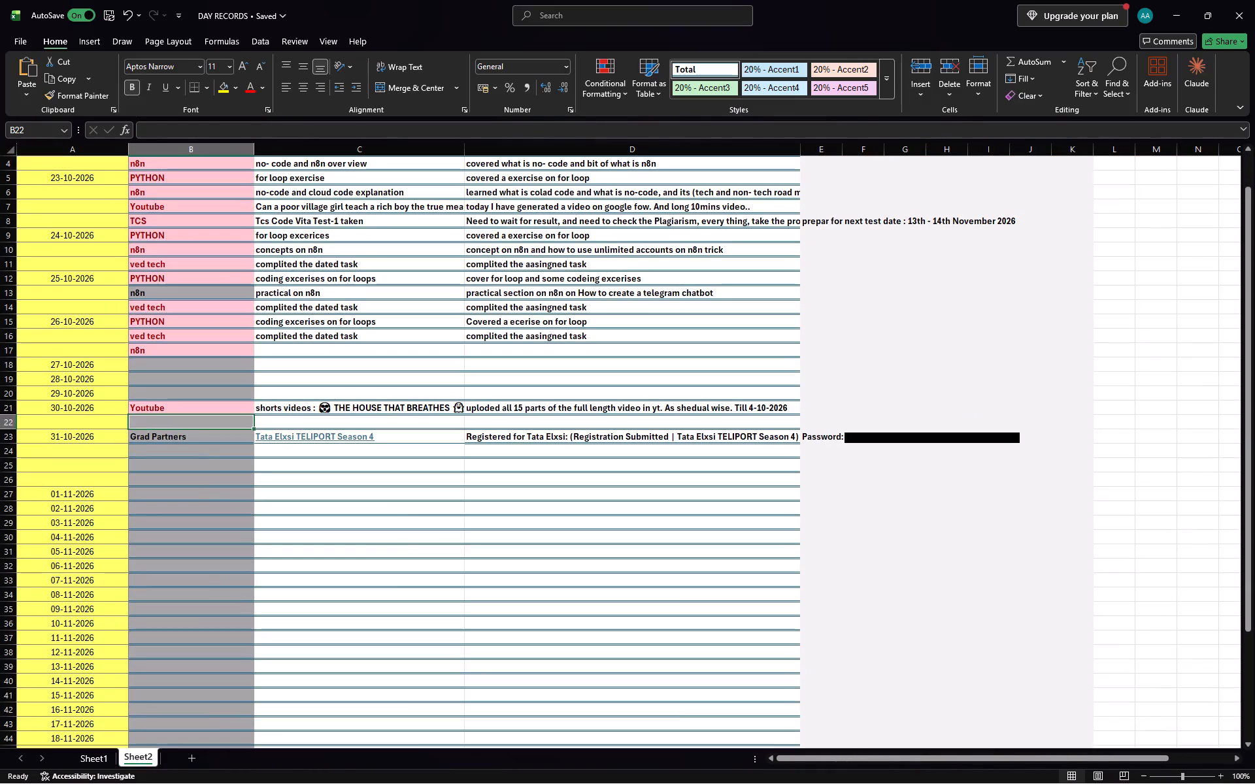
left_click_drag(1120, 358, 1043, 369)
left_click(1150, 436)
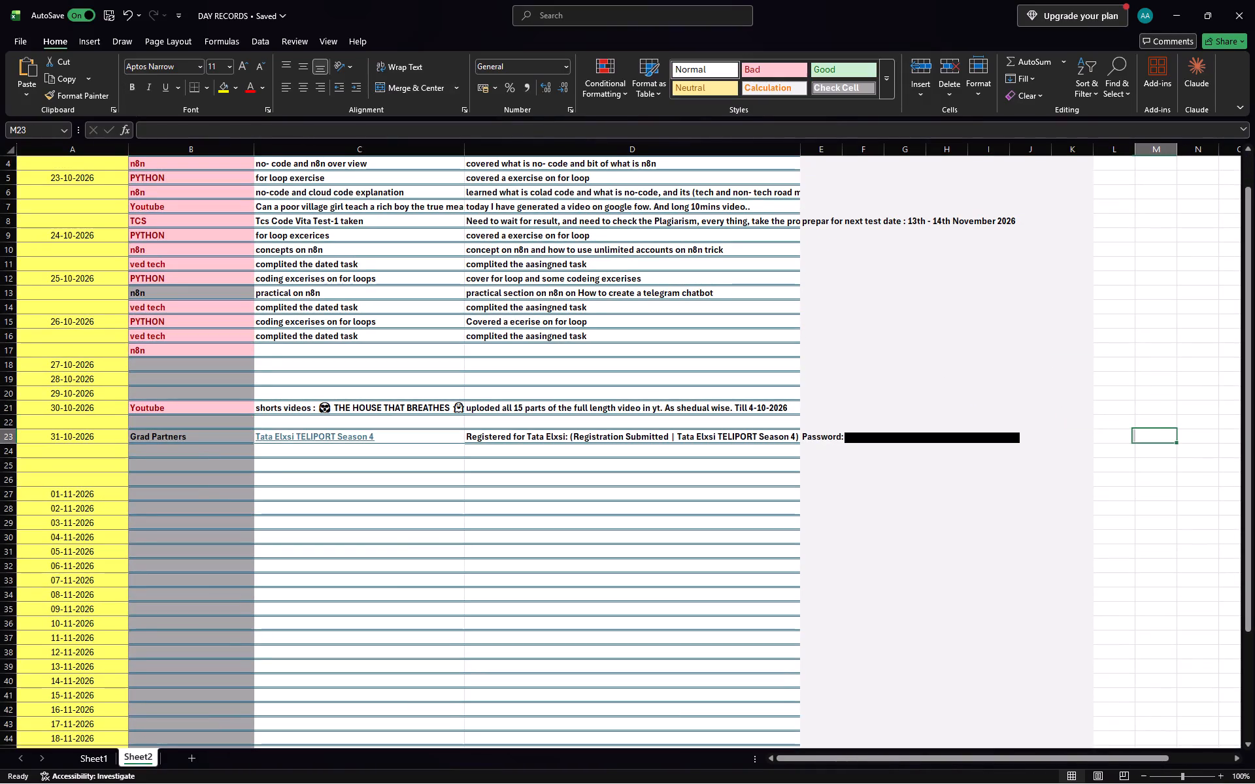
Extend the yellow header formatting of cell L1 down to row 49 and across to column R.
left_click_drag(1066, 758, 1144, 760)
scroll(946, 229, "up", 3)
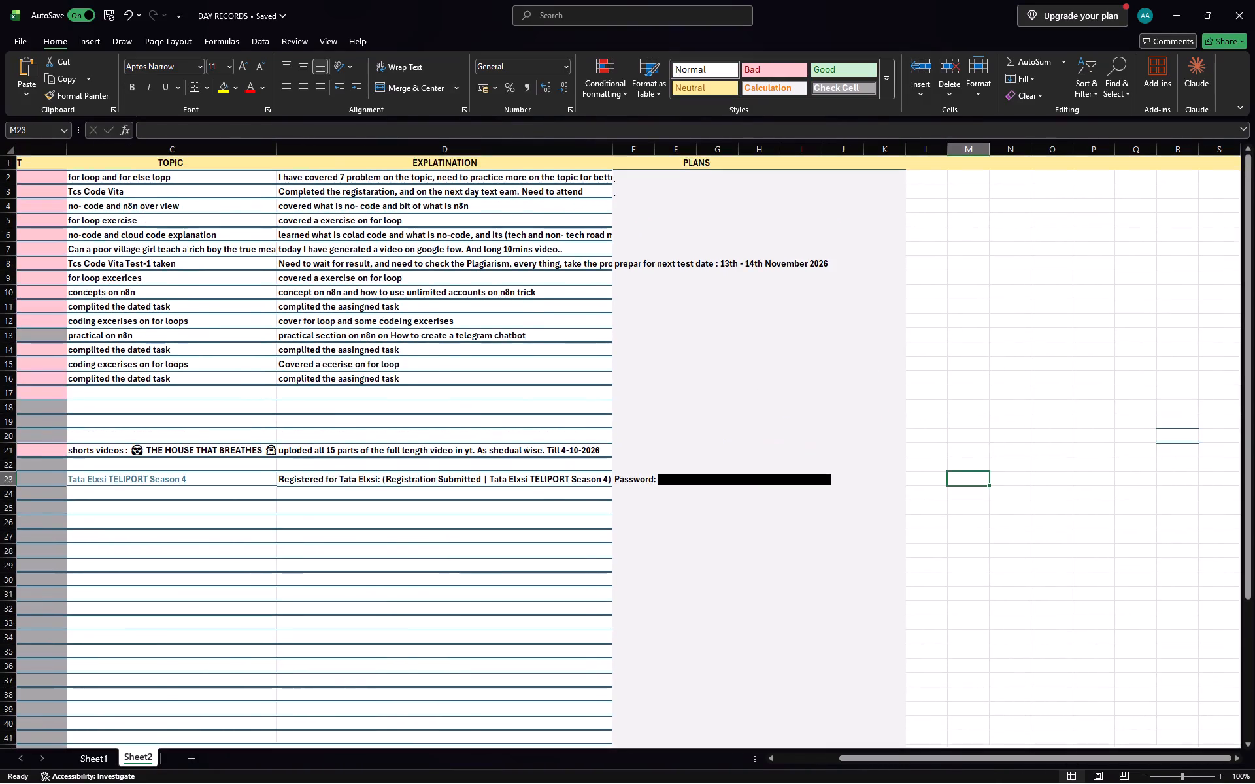
scroll(944, 231, "up", 4)
scroll(935, 229, "down", 1)
scroll(923, 219, "up", 3)
left_click(910, 160)
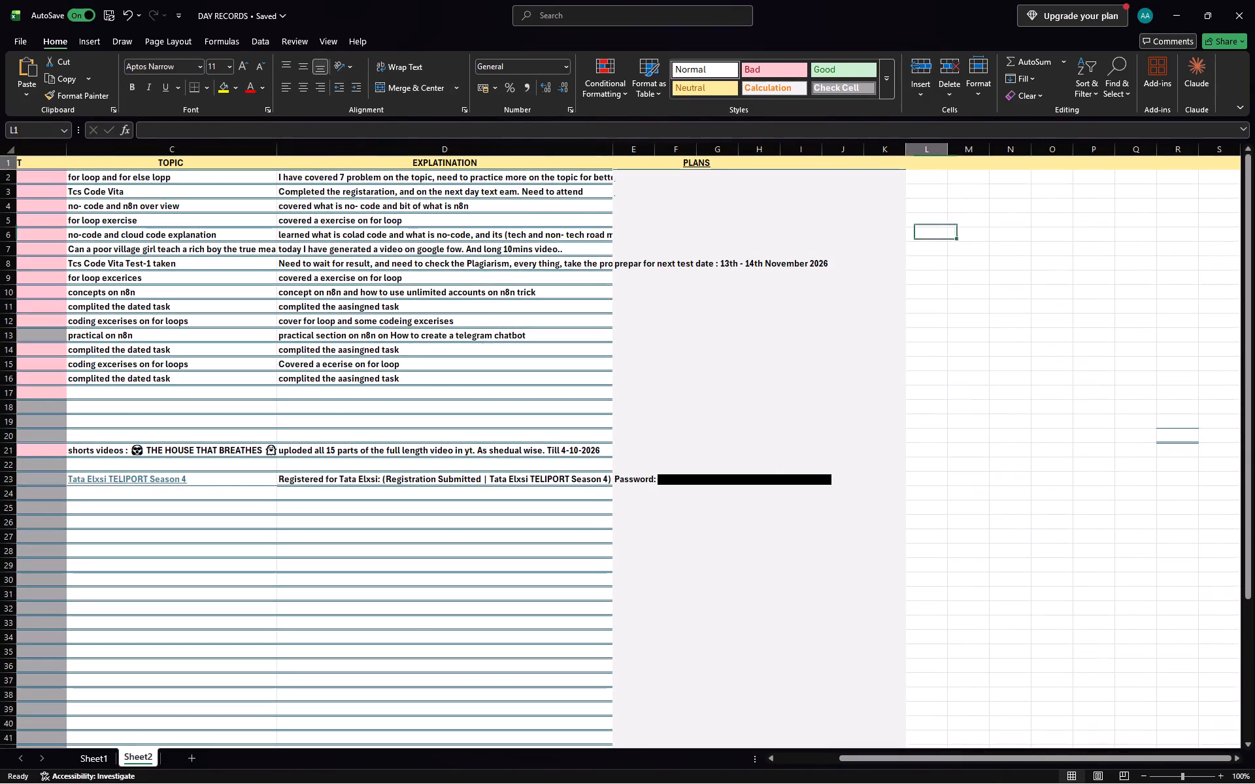
left_click_drag(946, 171, 1122, 434)
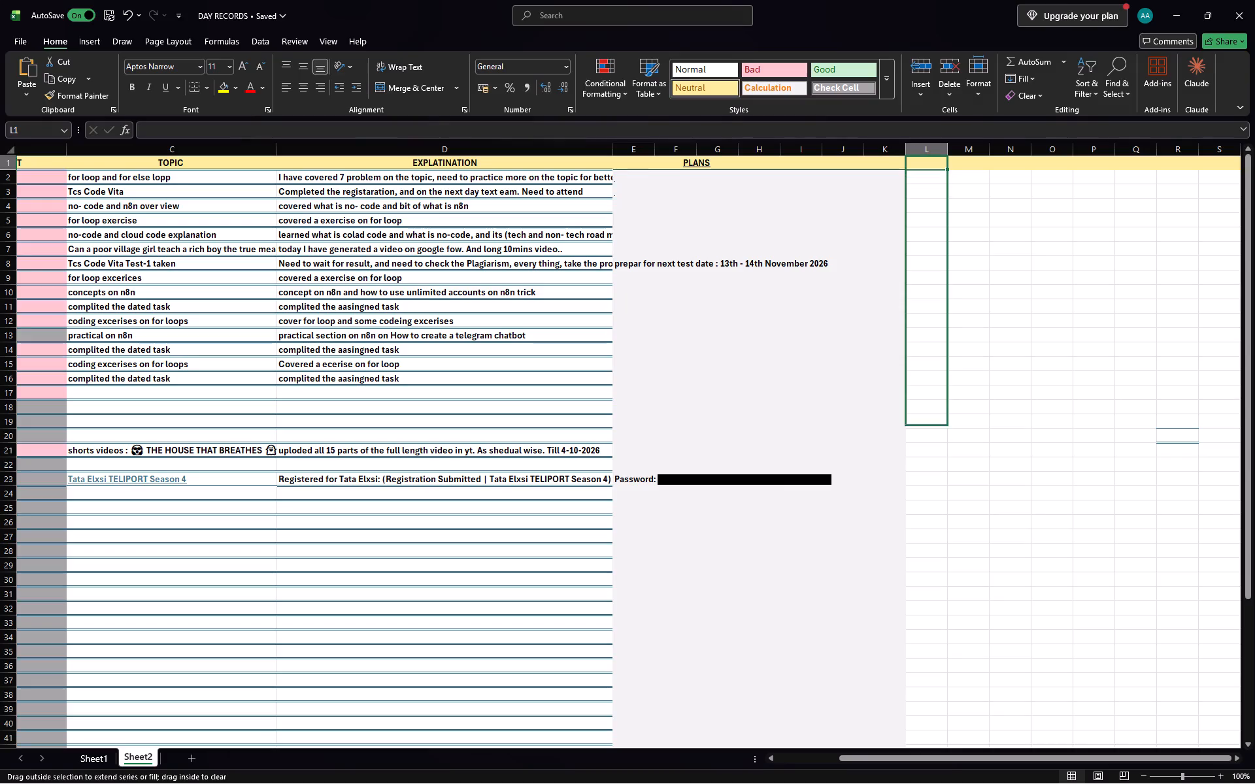
left_click_drag(1122, 434, 1069, 726)
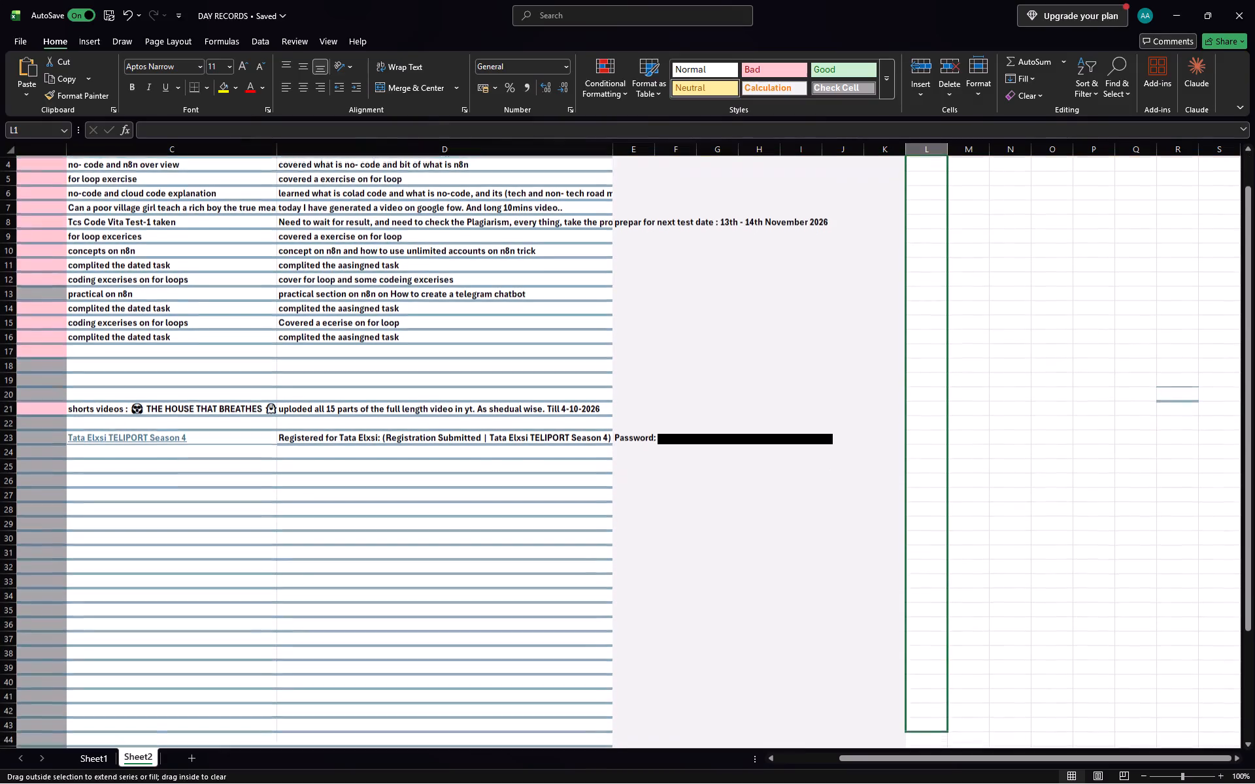
left_click_drag(1069, 726, 1003, 693)
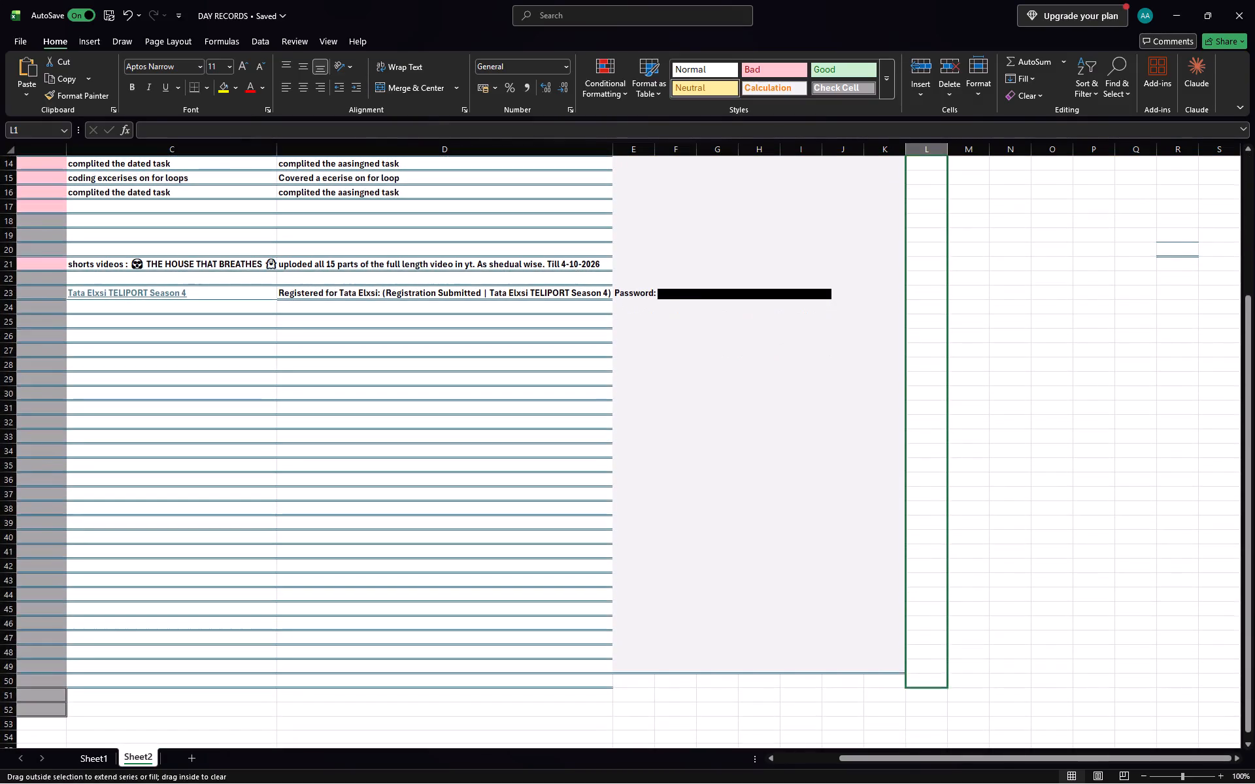
left_click_drag(1003, 693, 1003, 676)
left_click_drag(947, 500, 940, 498)
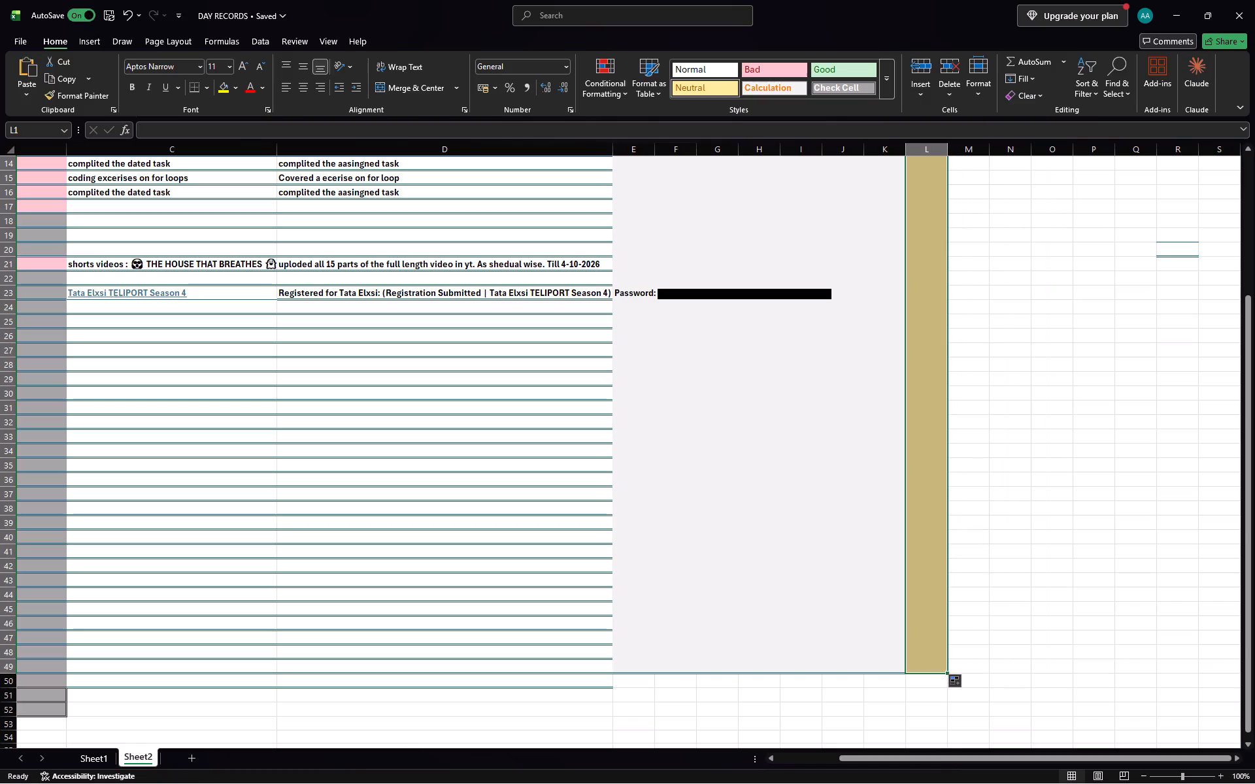
left_click_drag(948, 673, 1215, 664)
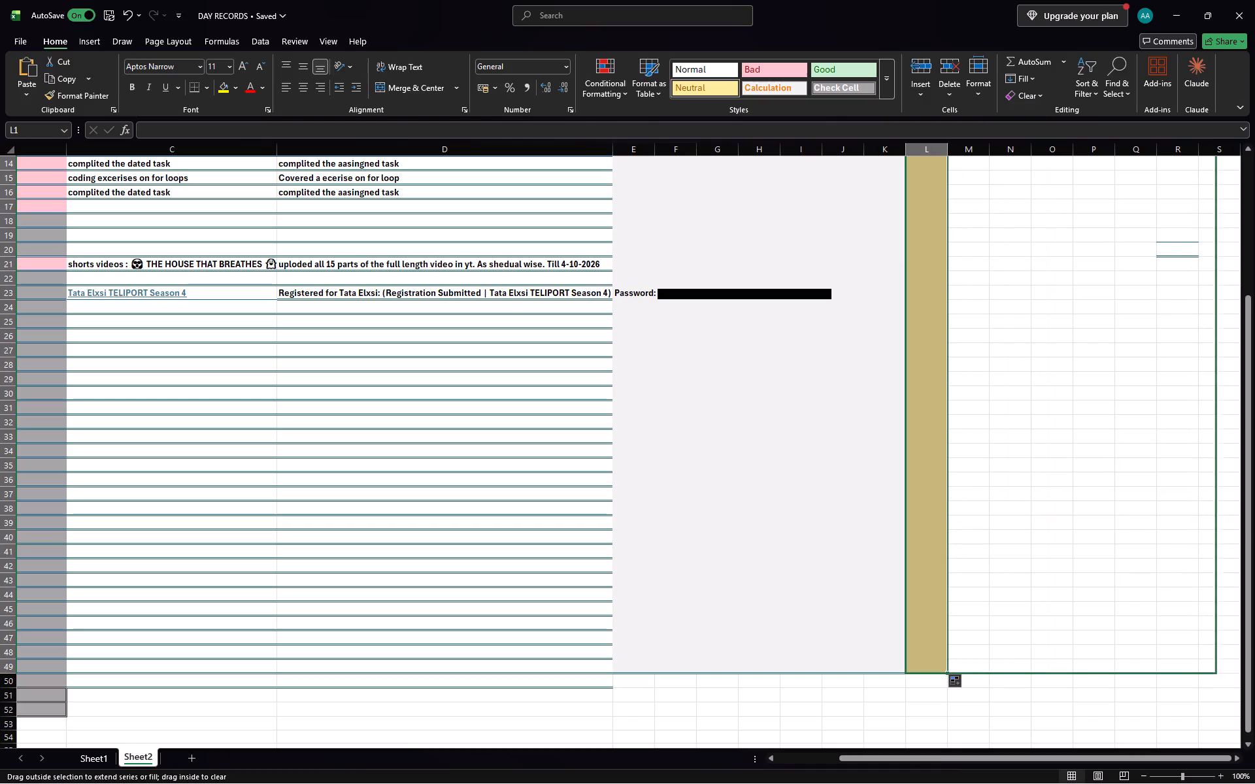
left_click_drag(1215, 664, 1205, 666)
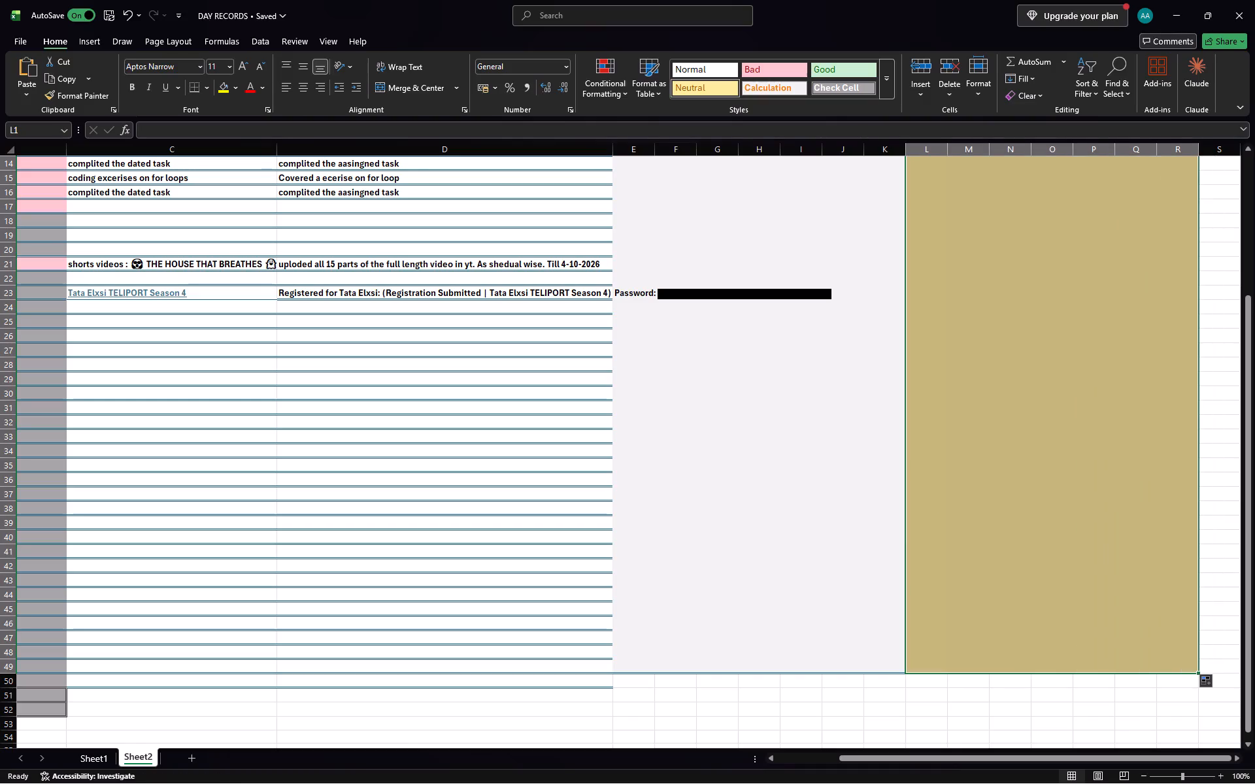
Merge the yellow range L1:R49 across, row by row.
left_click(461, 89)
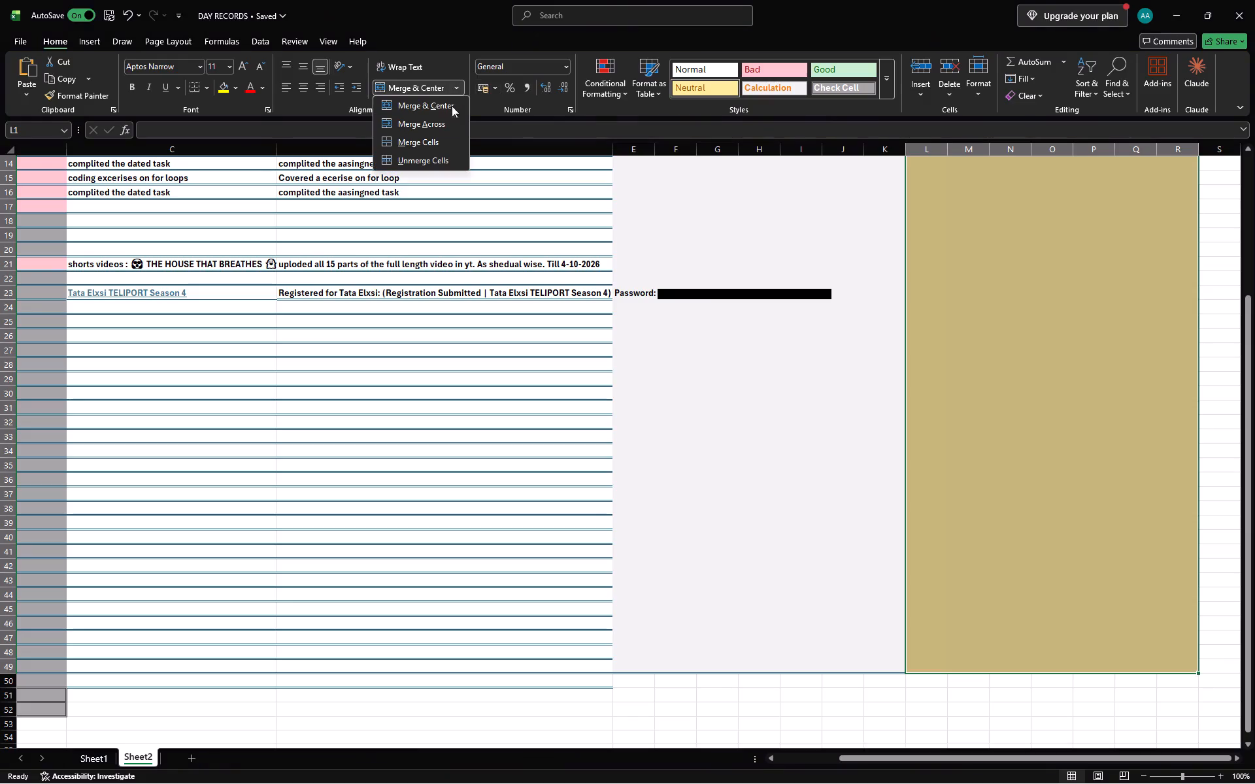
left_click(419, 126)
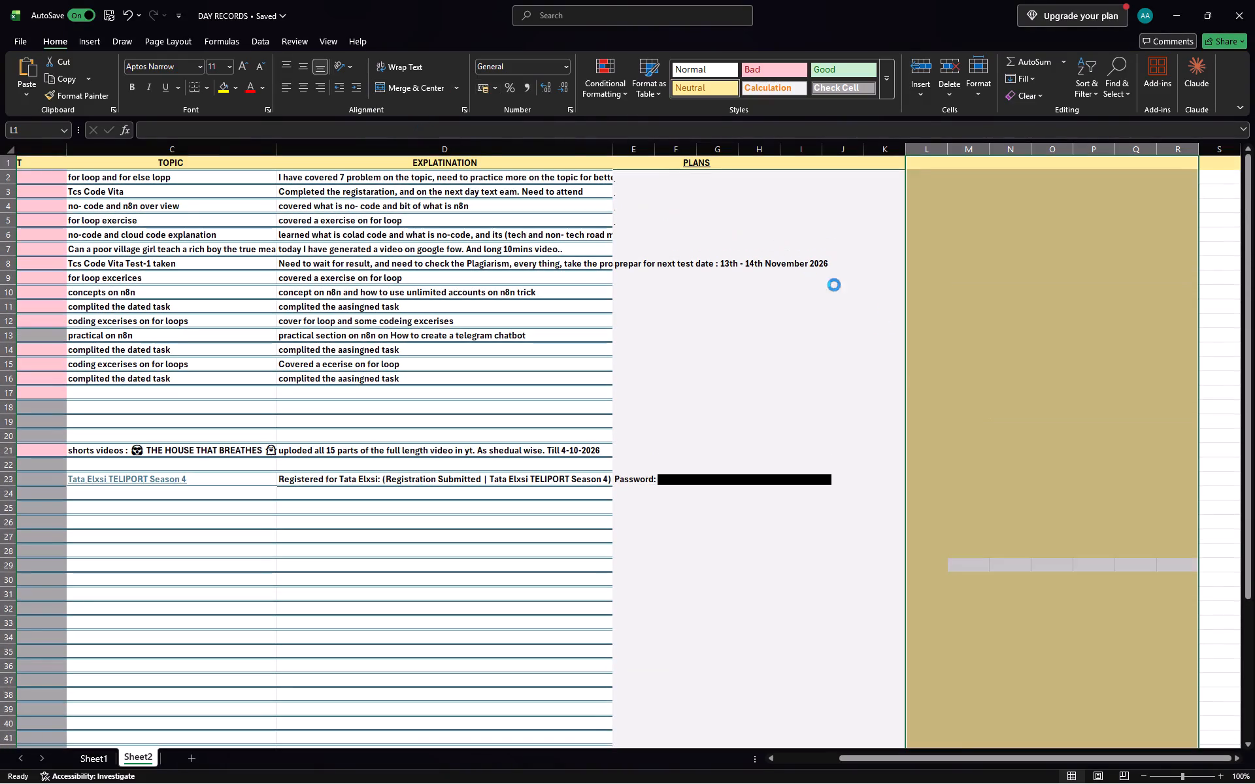
Examine the merged yellow block beside the plans area from its top row to its bottom edge.
scroll(986, 377, "down", 2)
scroll(987, 377, "up", 1)
scroll(987, 377, "down", 7)
scroll(984, 378, "up", 2)
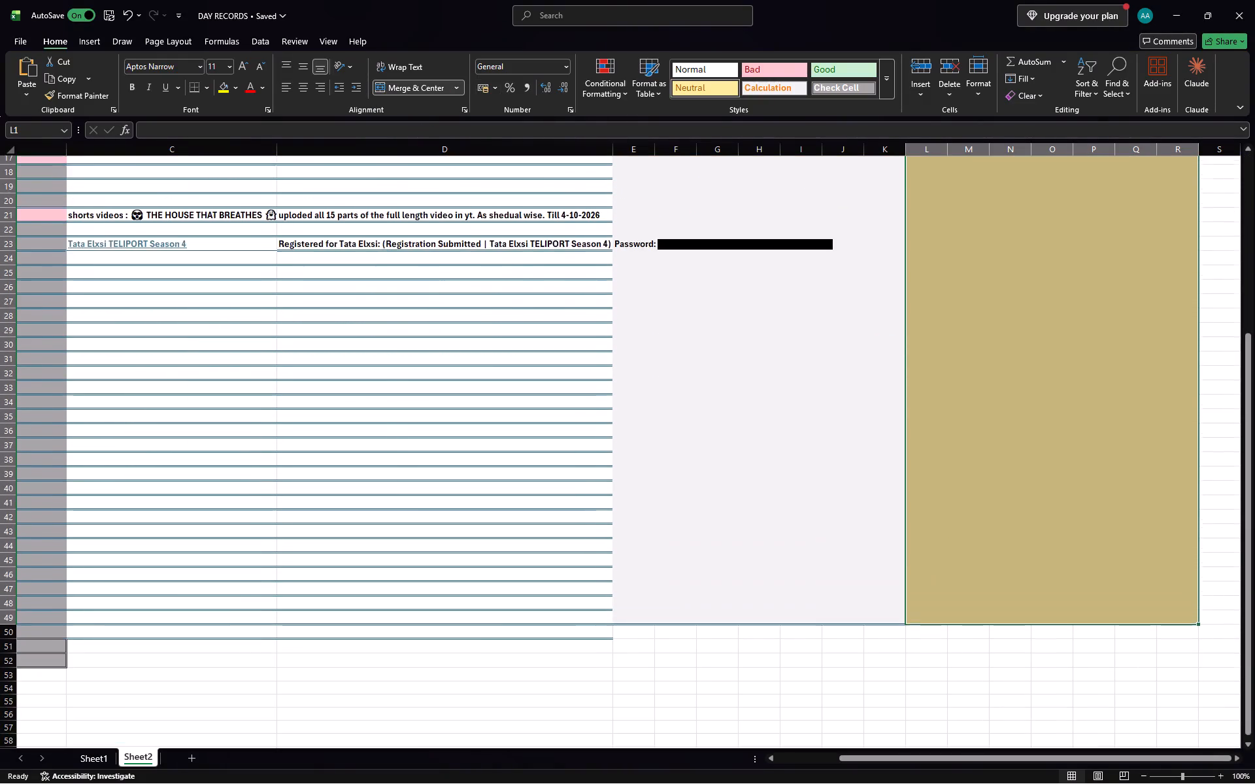
scroll(984, 378, "up", 2)
scroll(956, 277, "down", 1)
scroll(956, 277, "up", 1)
scroll(956, 277, "down", 1)
scroll(956, 277, "up", 4)
scroll(956, 277, "down", 2)
scroll(956, 277, "up", 2)
scroll(956, 277, "down", 1)
scroll(956, 277, "up", 1)
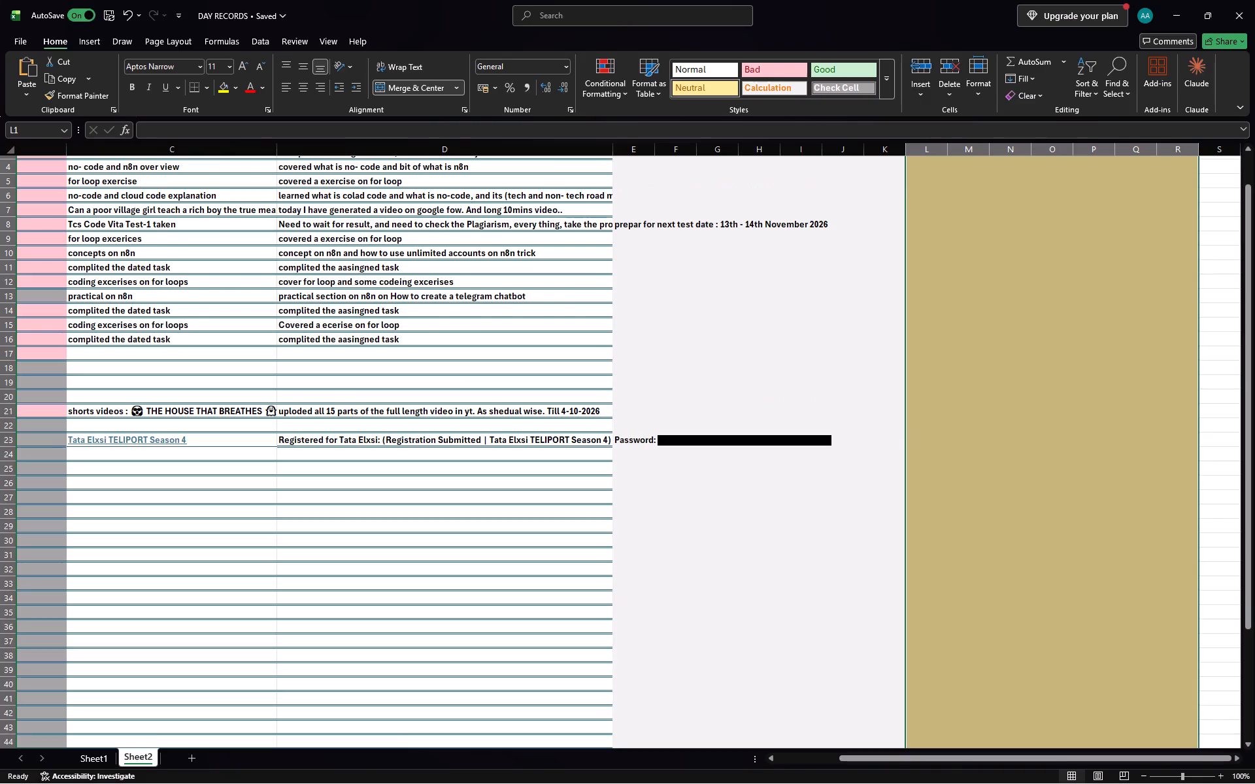
scroll(1018, 316, "down", 5)
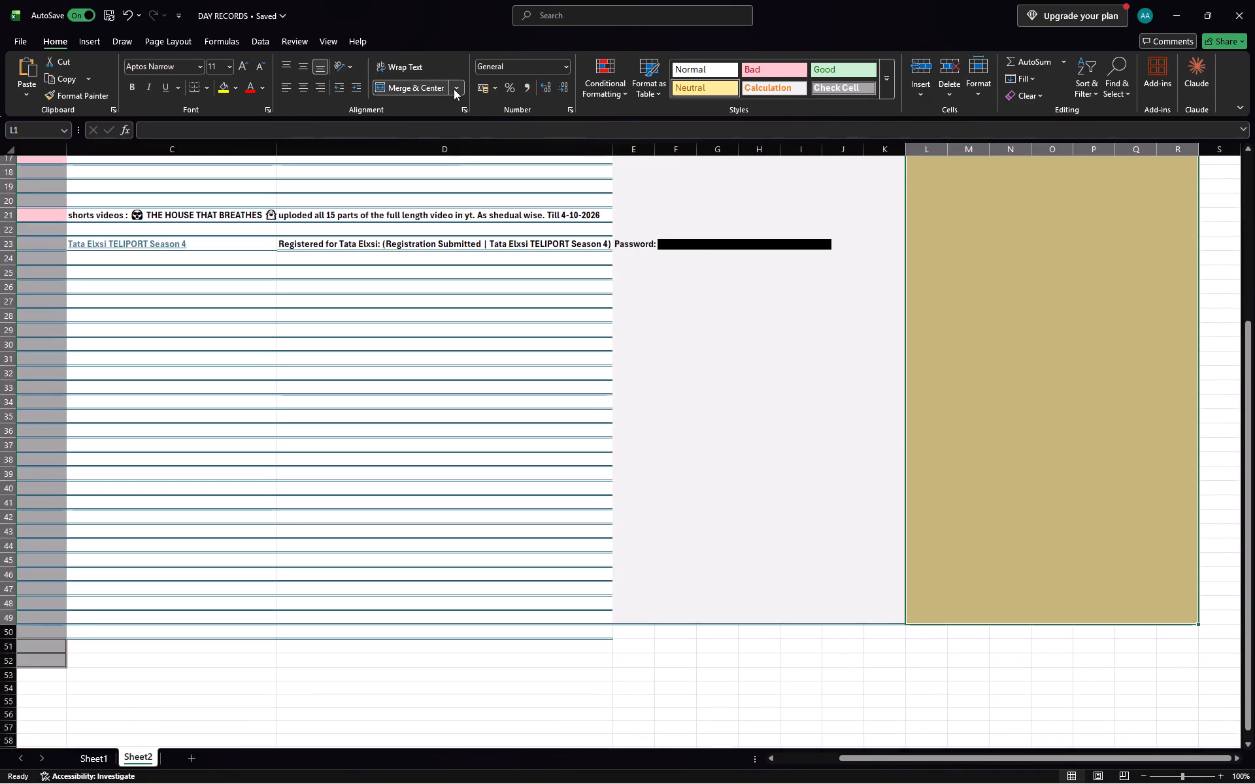
Merge the whole yellow range L1:R49 into a single cell without centring.
left_click(454, 88)
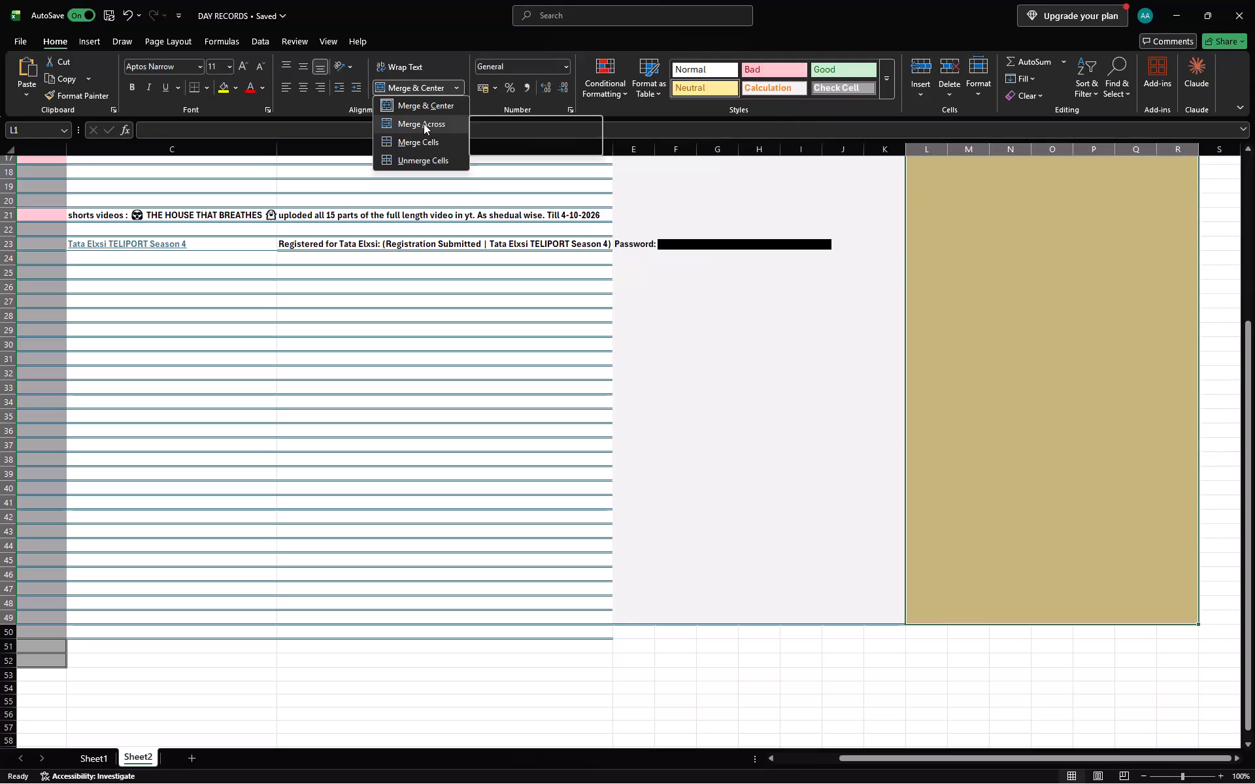
left_click(415, 146)
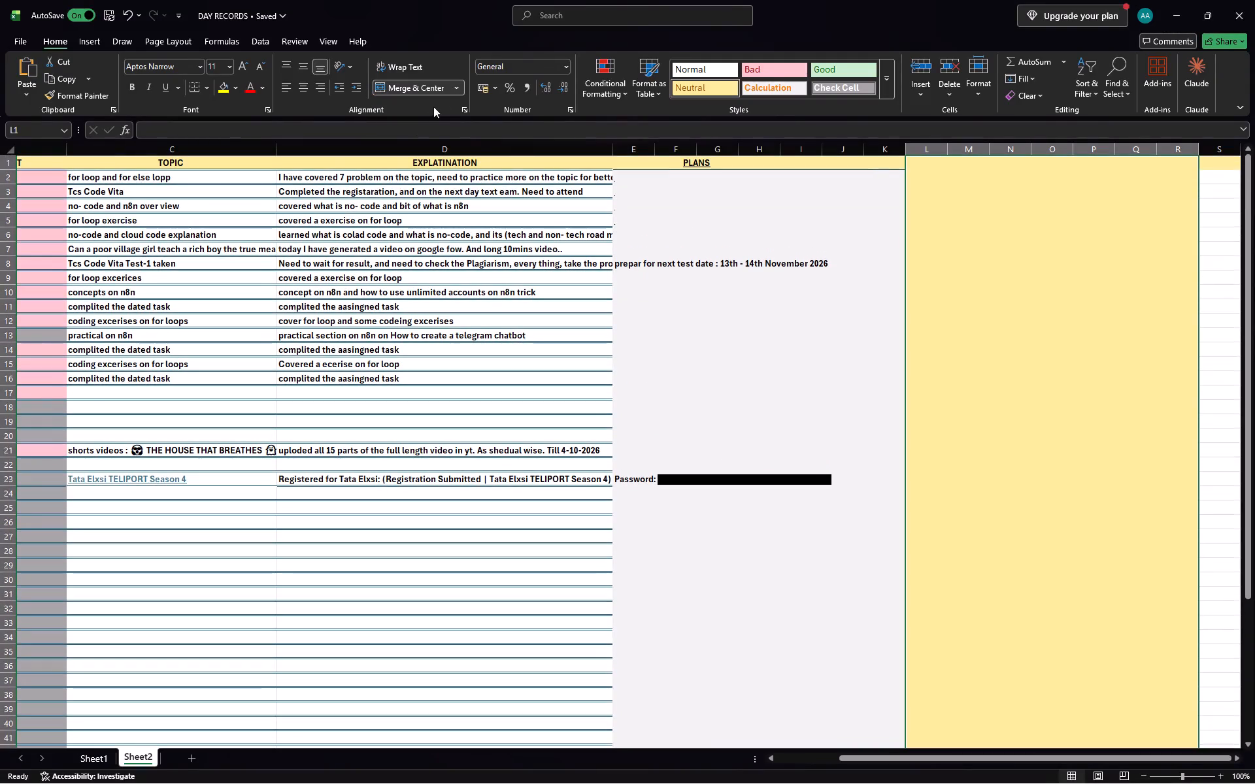
Unmerge the single yellow block L1:R49 and merge the range across, row by row.
left_click(452, 88)
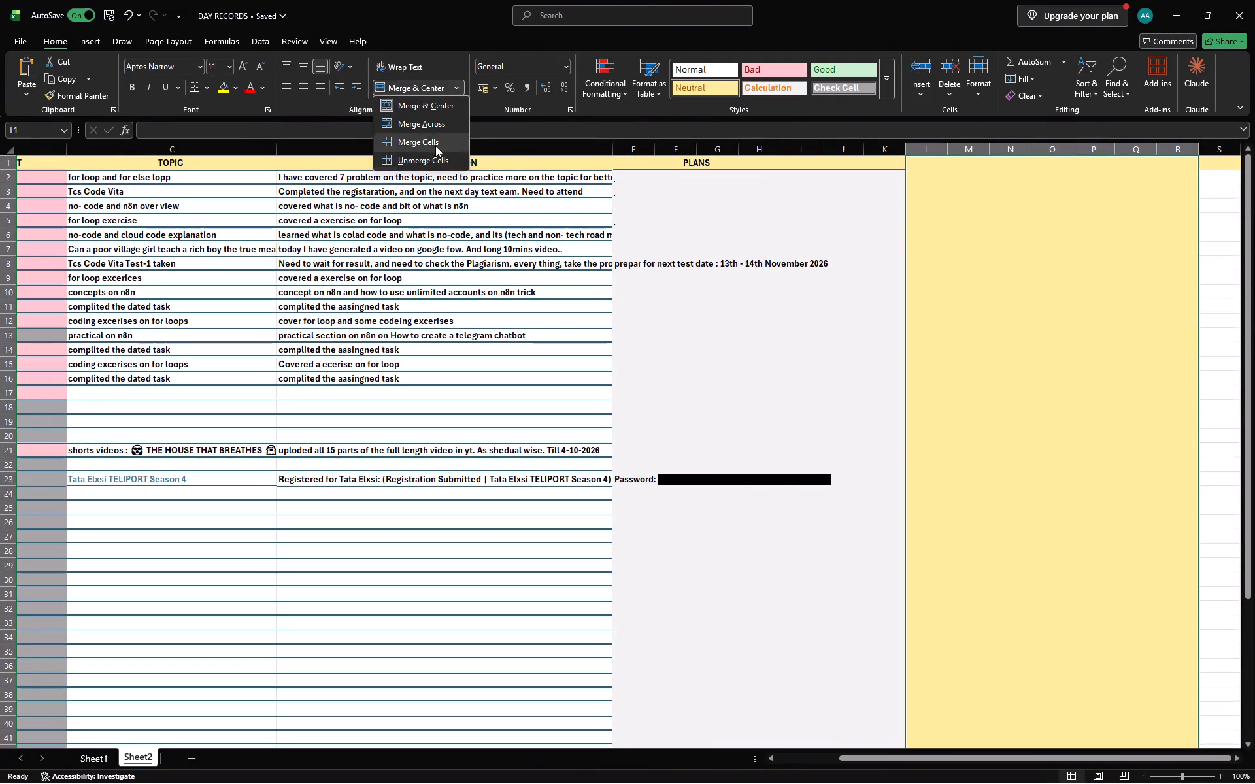
left_click(424, 104)
left_click(449, 90)
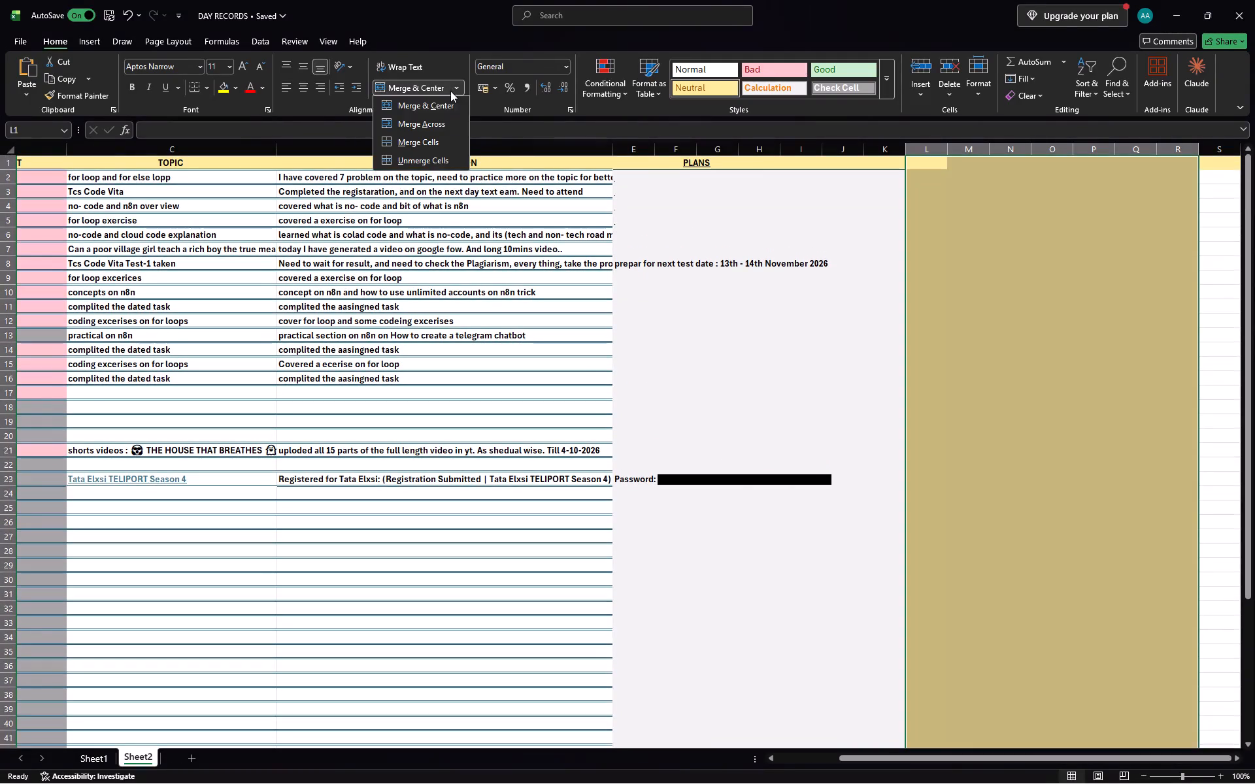
left_click(431, 129)
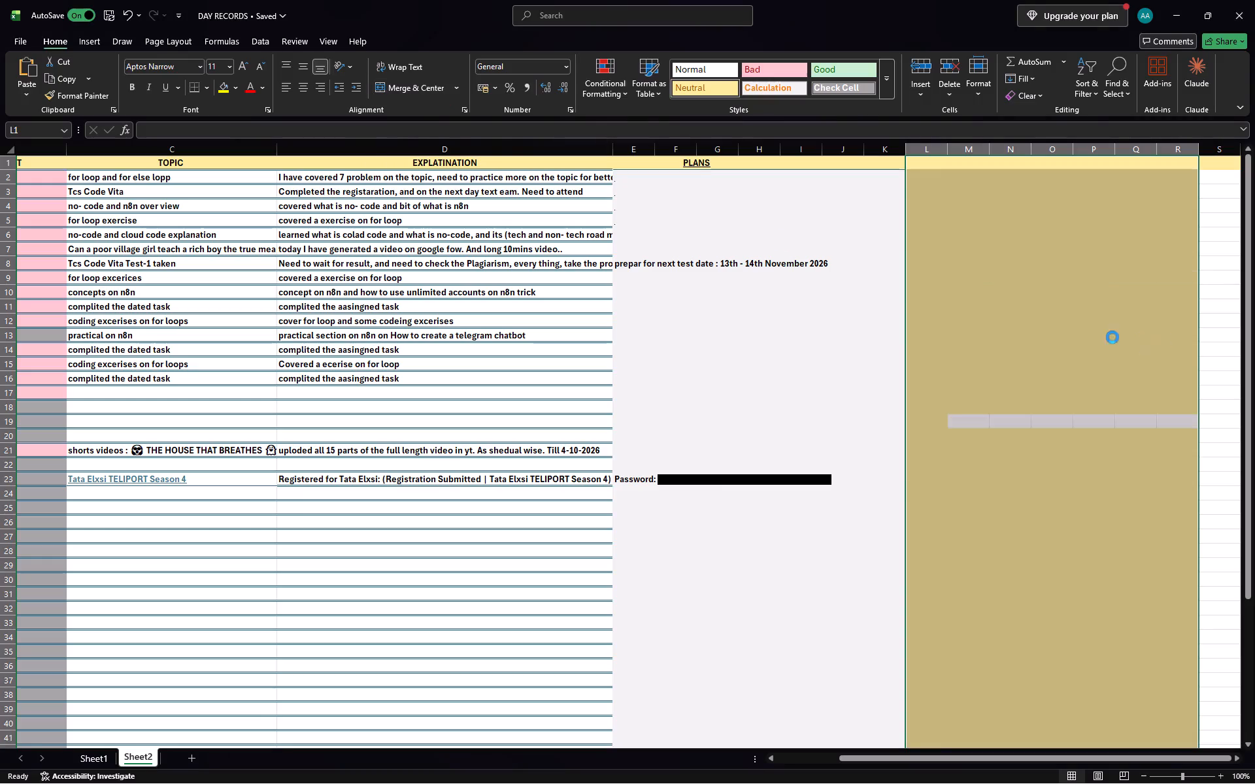
left_click(988, 225)
left_click(943, 189)
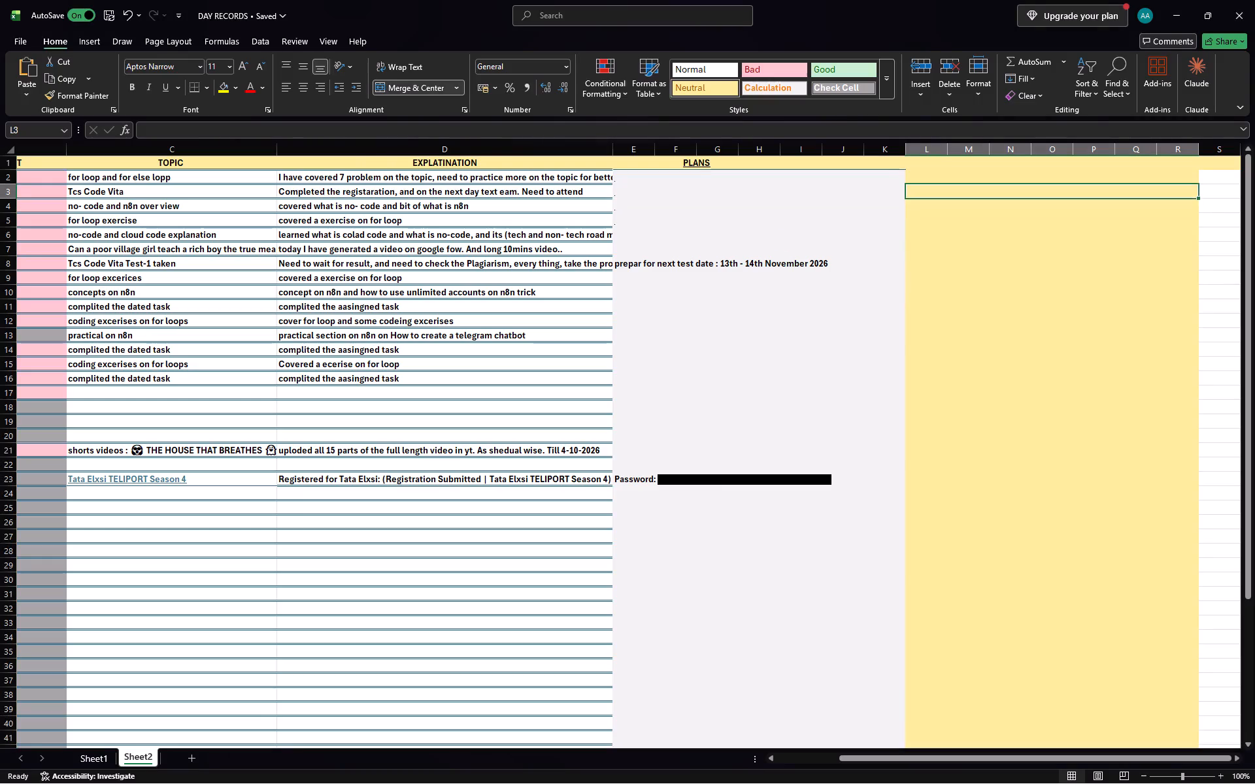
left_click(932, 180)
left_click(931, 180)
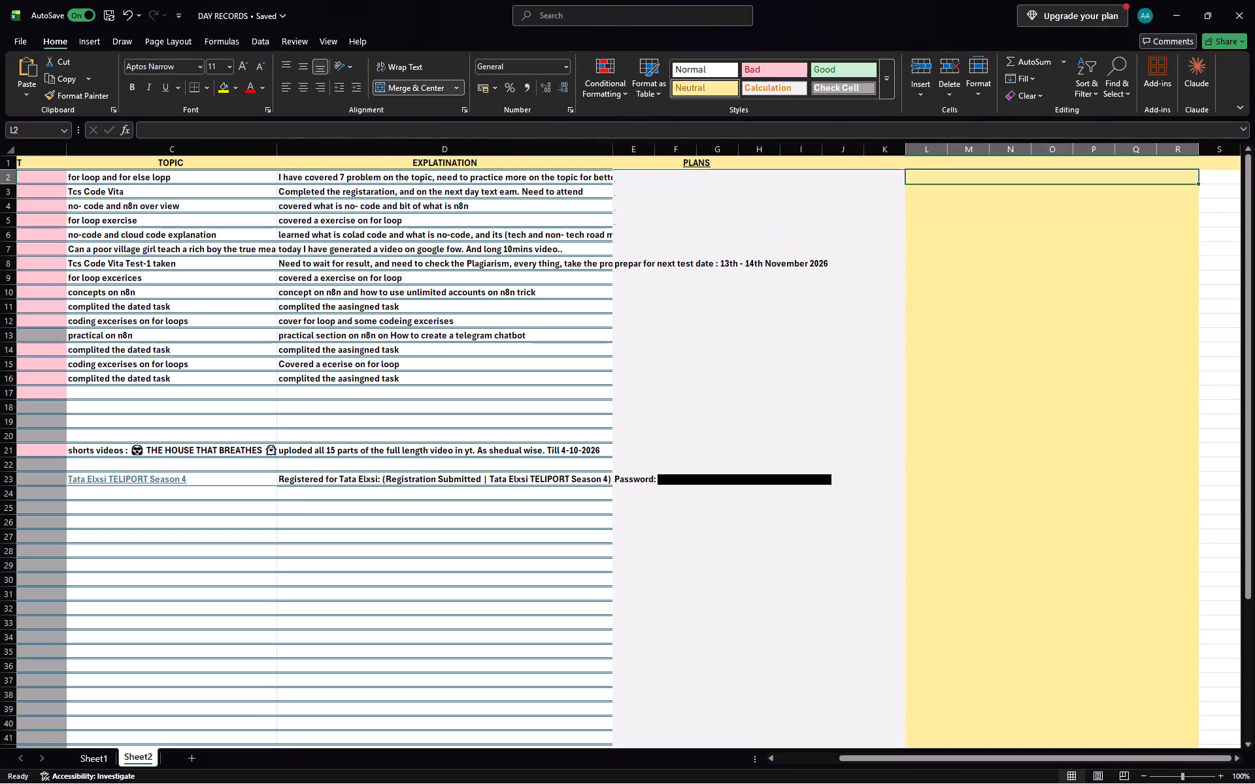
double_click(952, 183)
Enter the heading PASSWORDS in the merged cell L1.
left_click(964, 165)
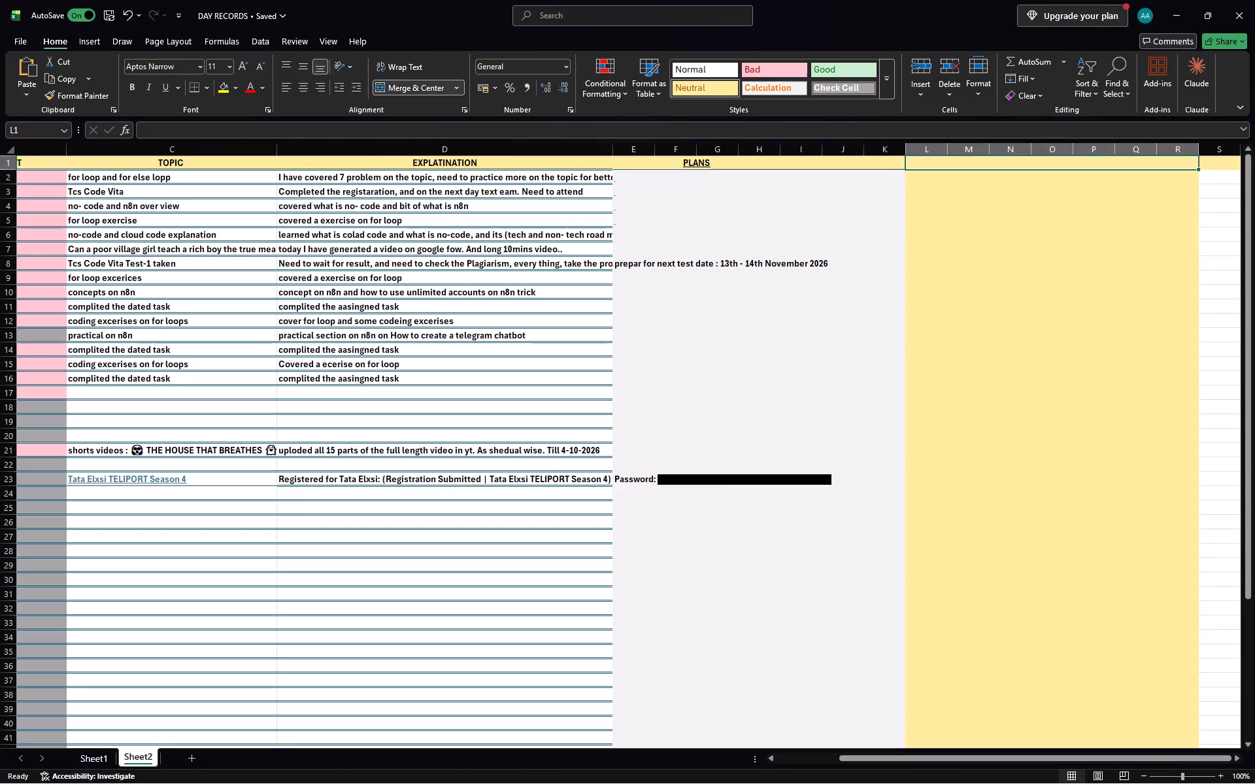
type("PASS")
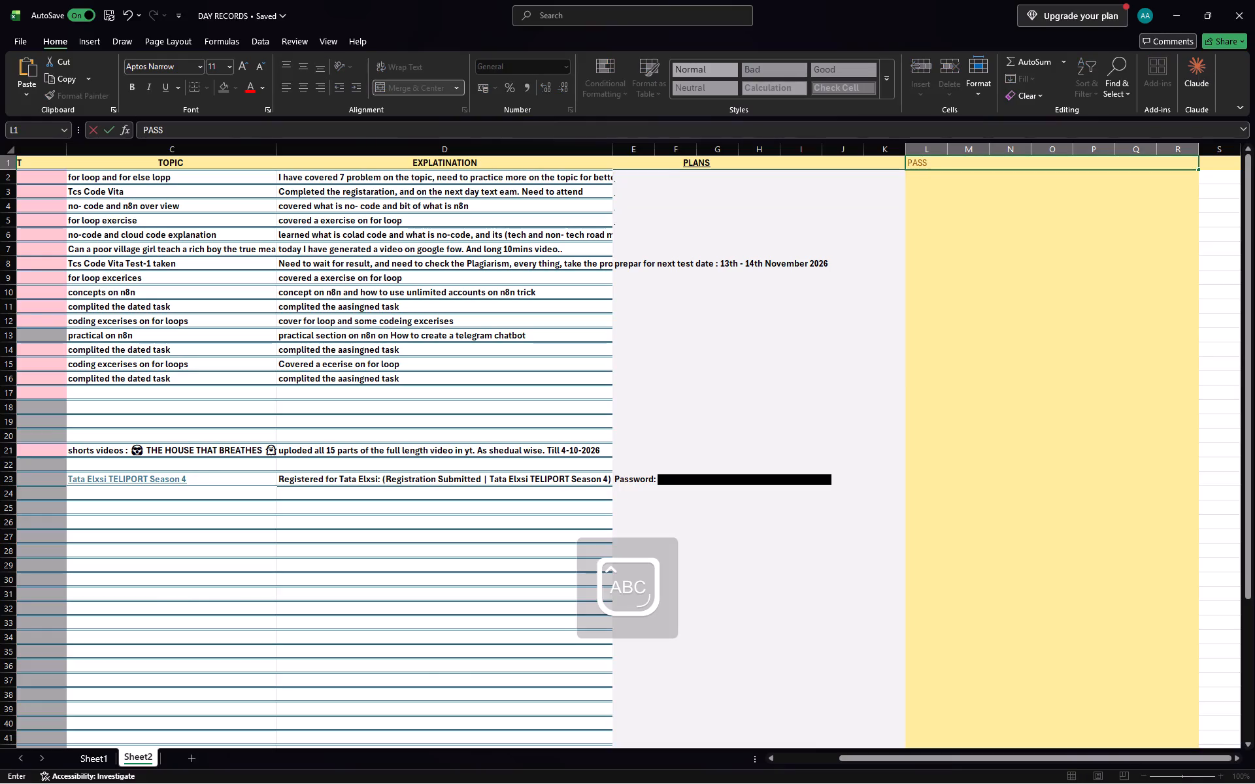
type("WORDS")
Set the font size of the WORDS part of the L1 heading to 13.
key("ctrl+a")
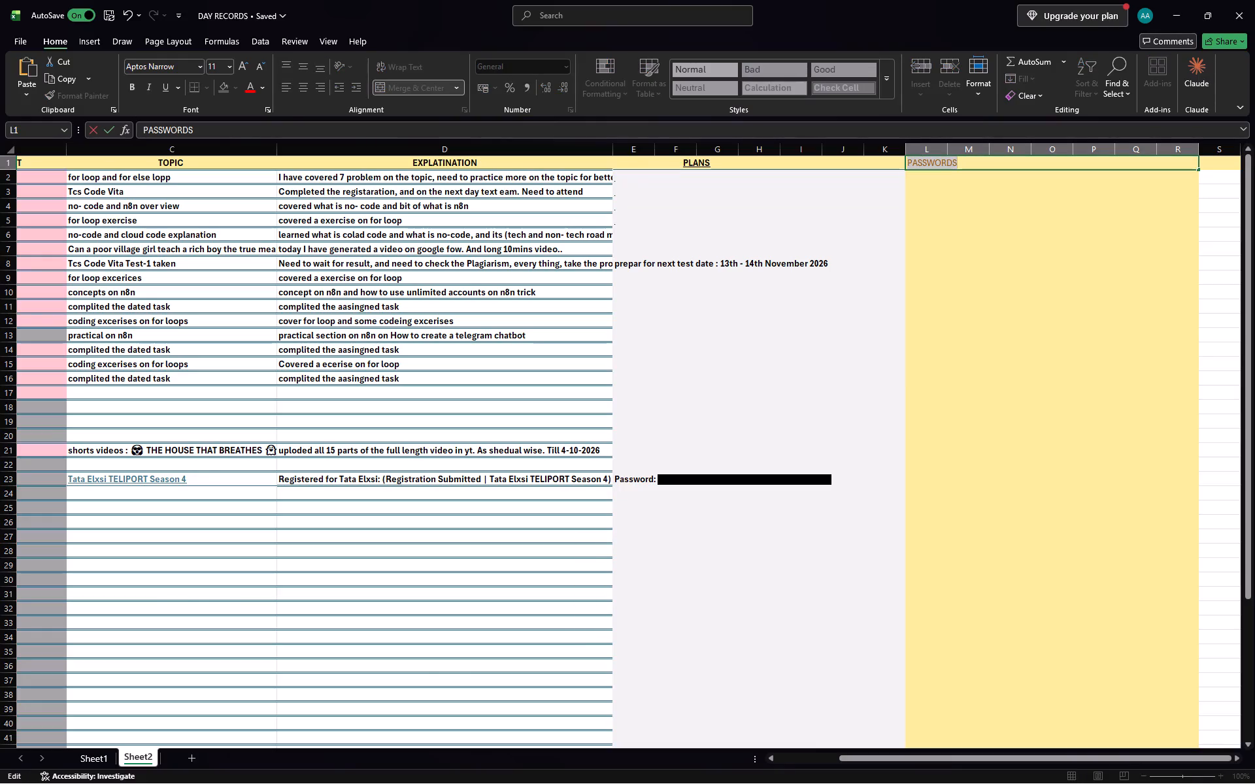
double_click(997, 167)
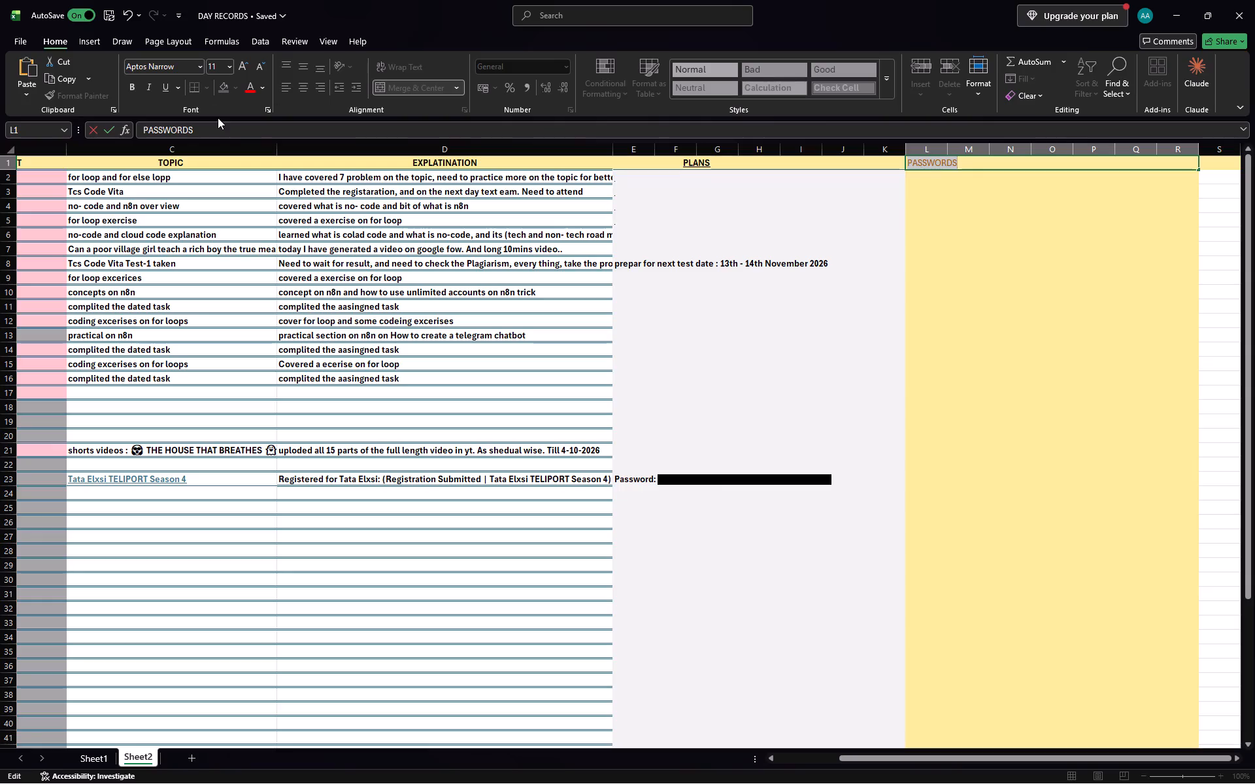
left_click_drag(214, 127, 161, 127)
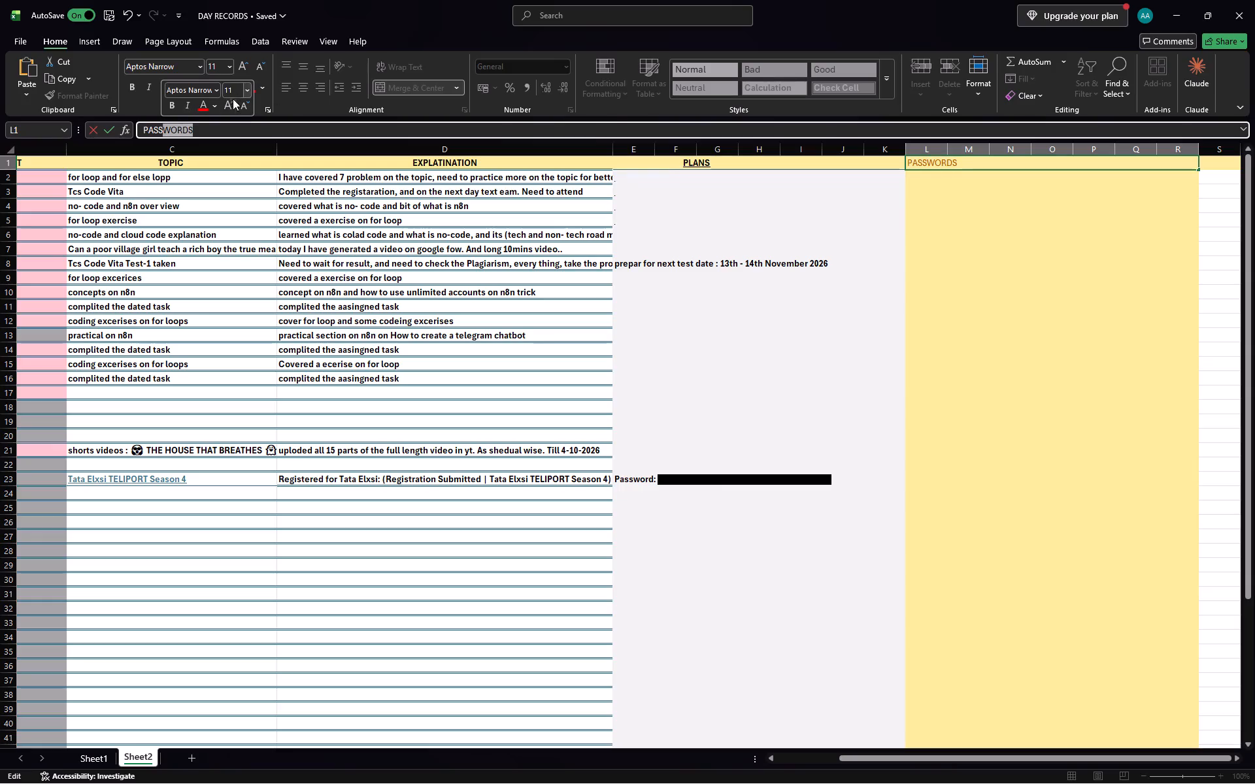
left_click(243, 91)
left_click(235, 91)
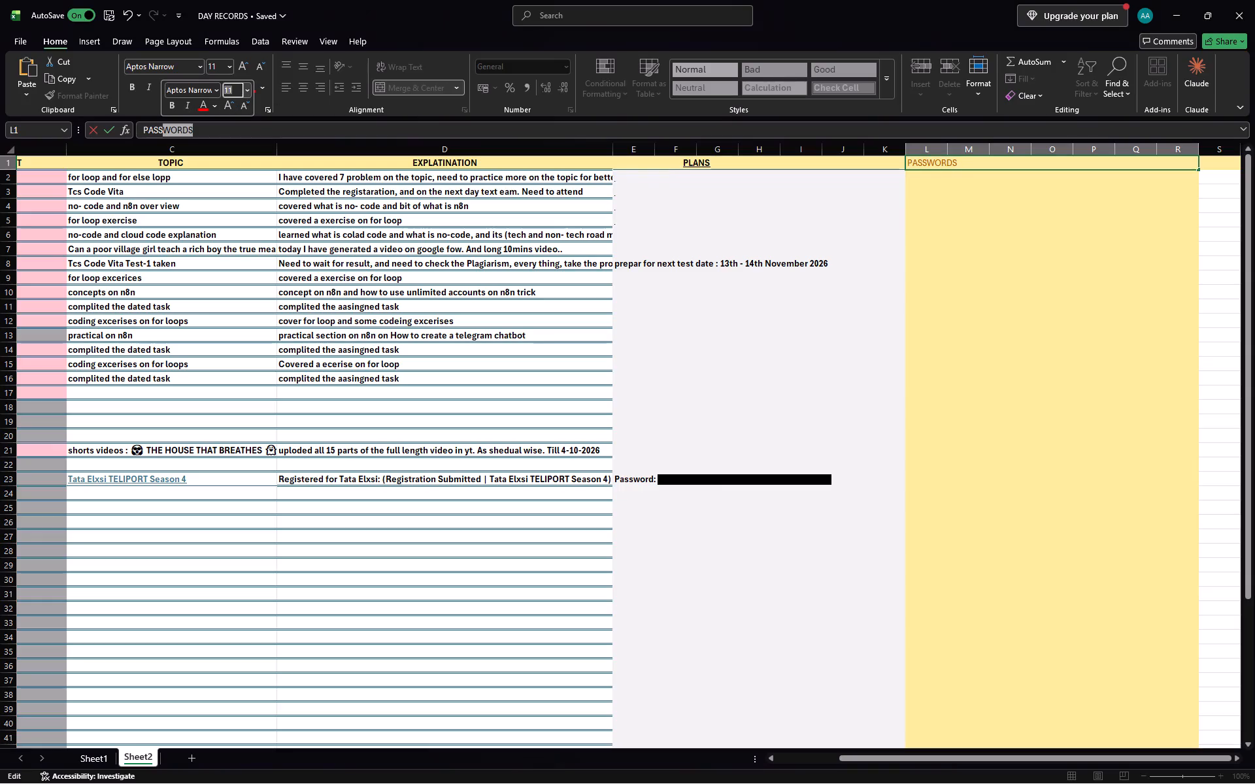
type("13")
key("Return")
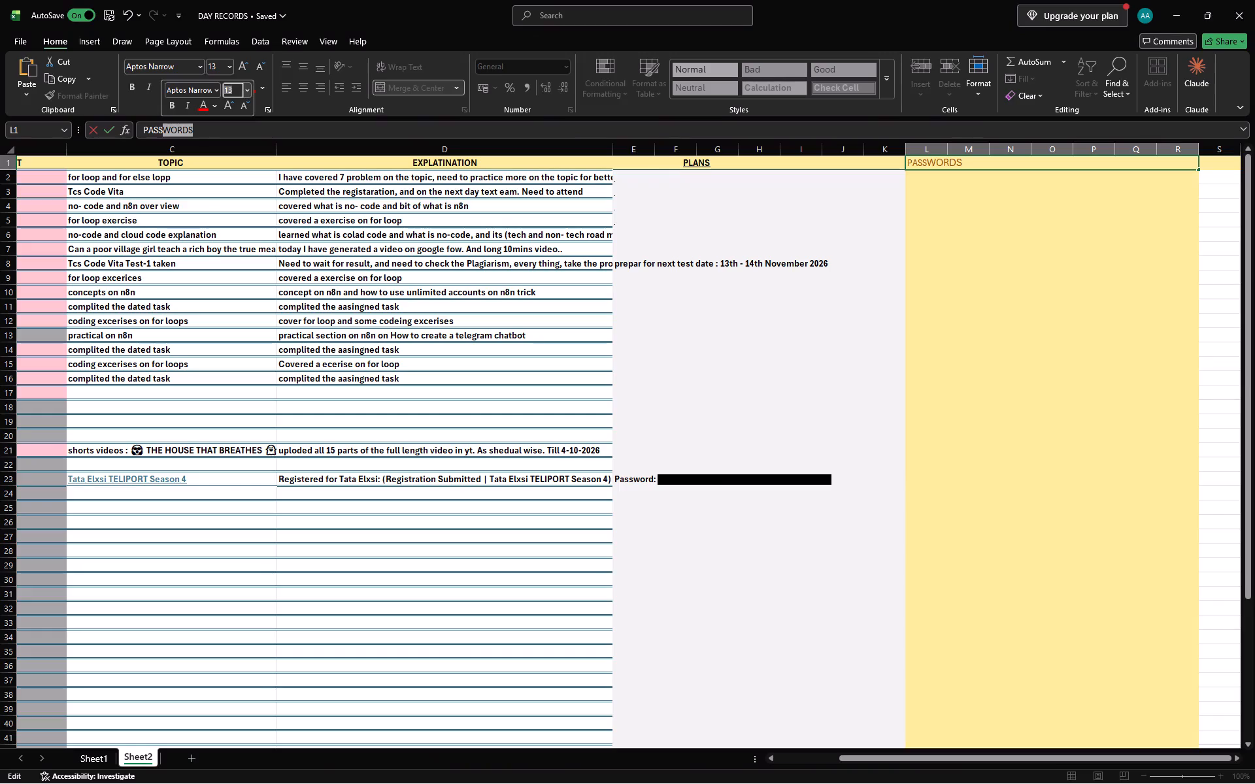
Make the whole PASSWORDS heading in L1 bold.
left_click(131, 86)
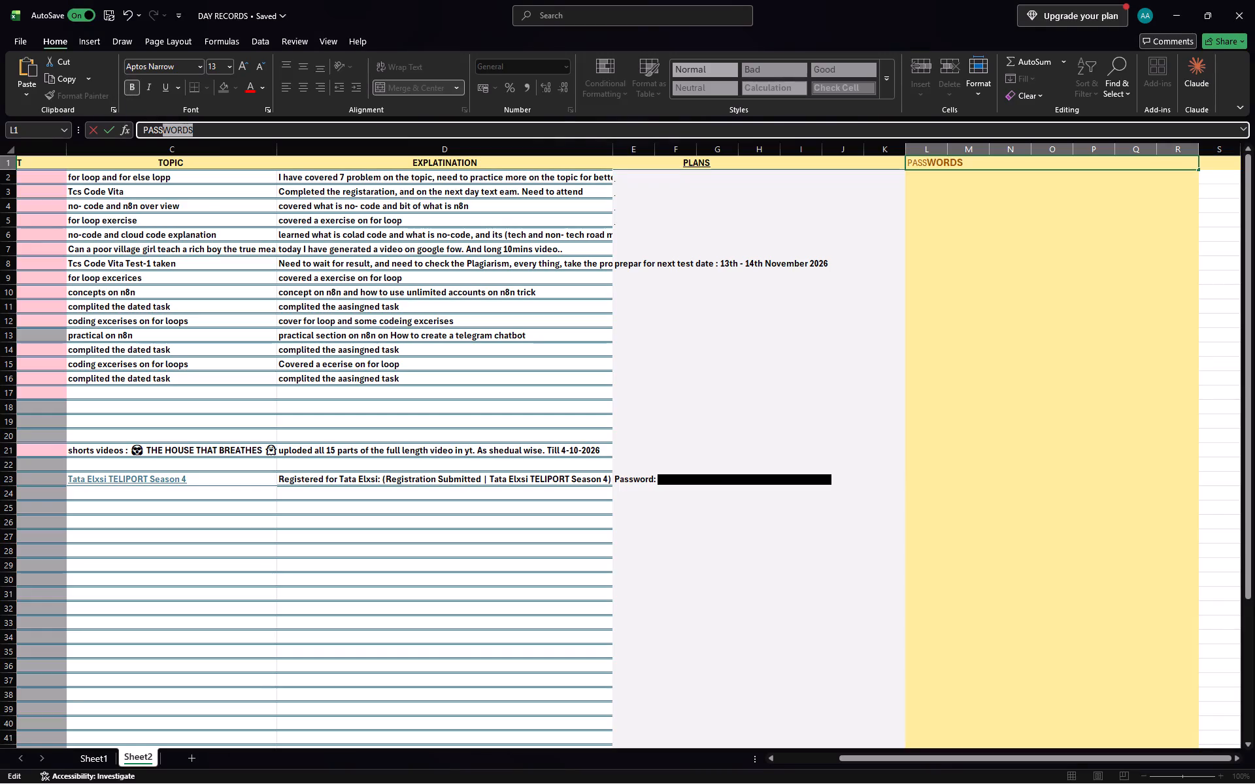
left_click(929, 162)
left_click_drag(203, 123, 136, 128)
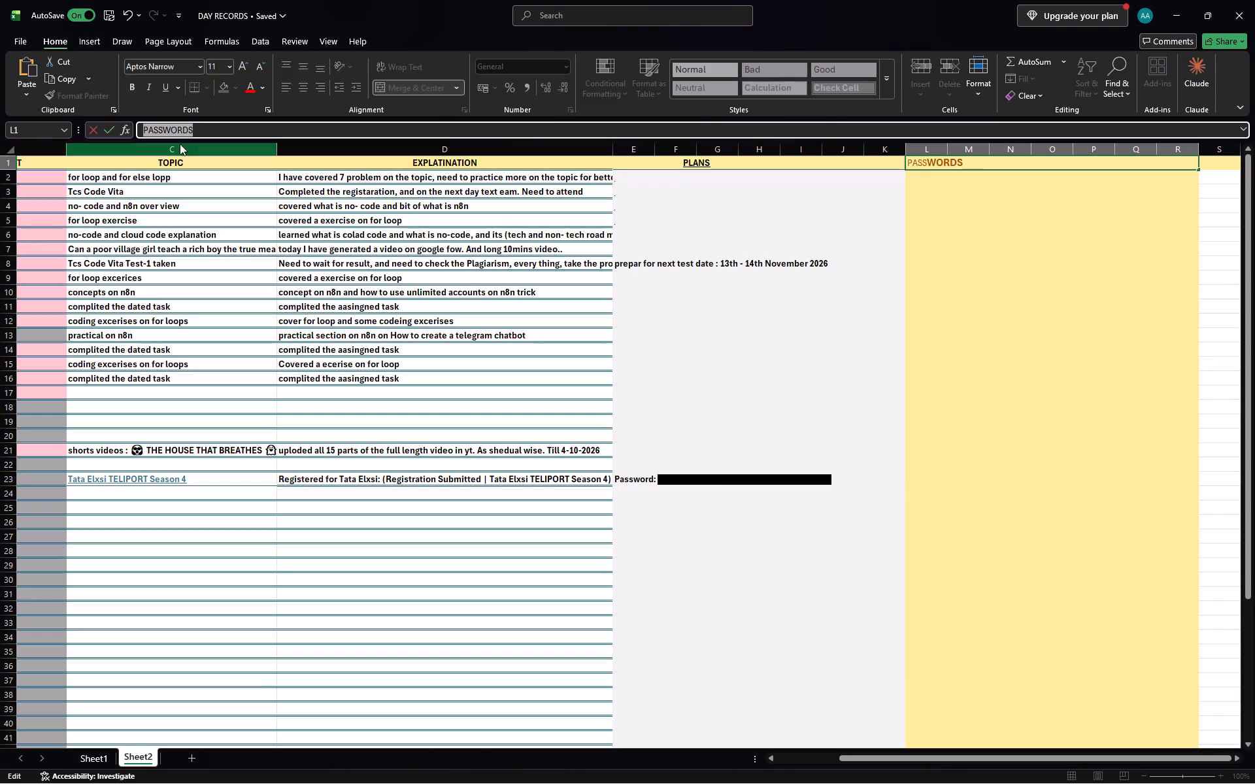
left_click(135, 82)
left_click(135, 82)
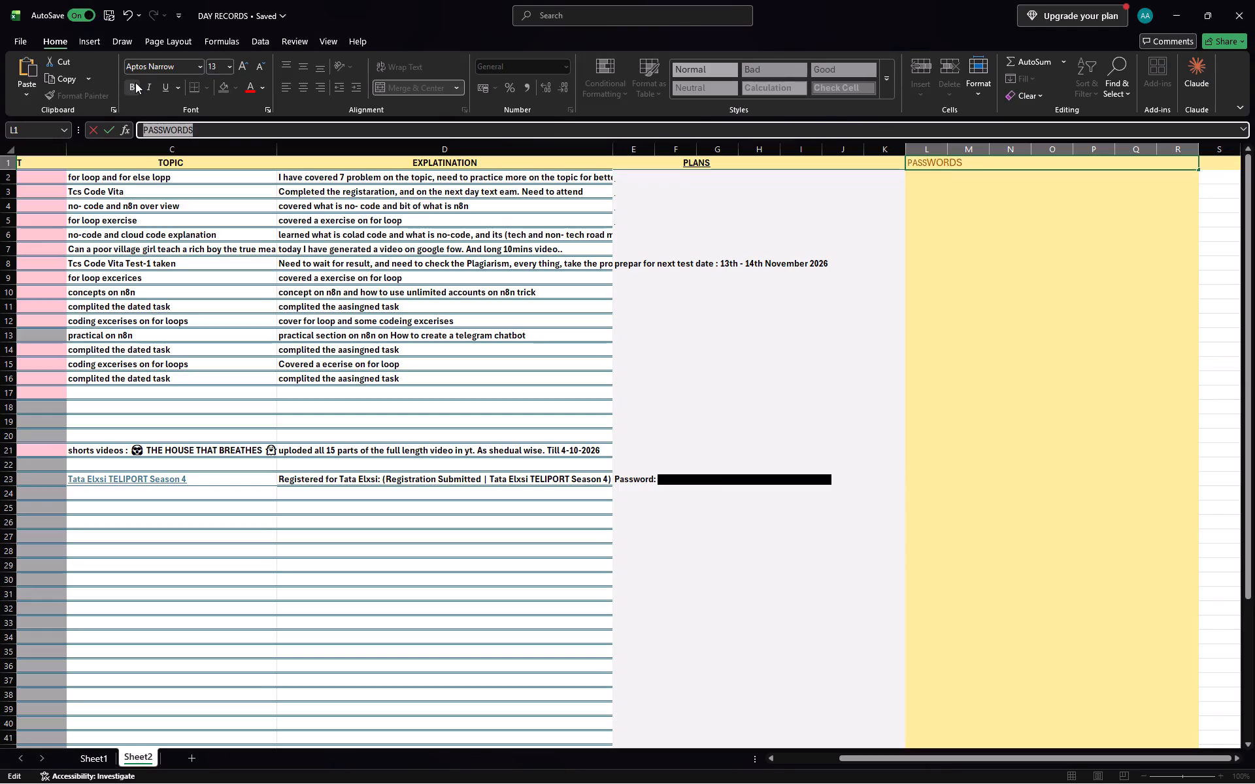
left_click(135, 82)
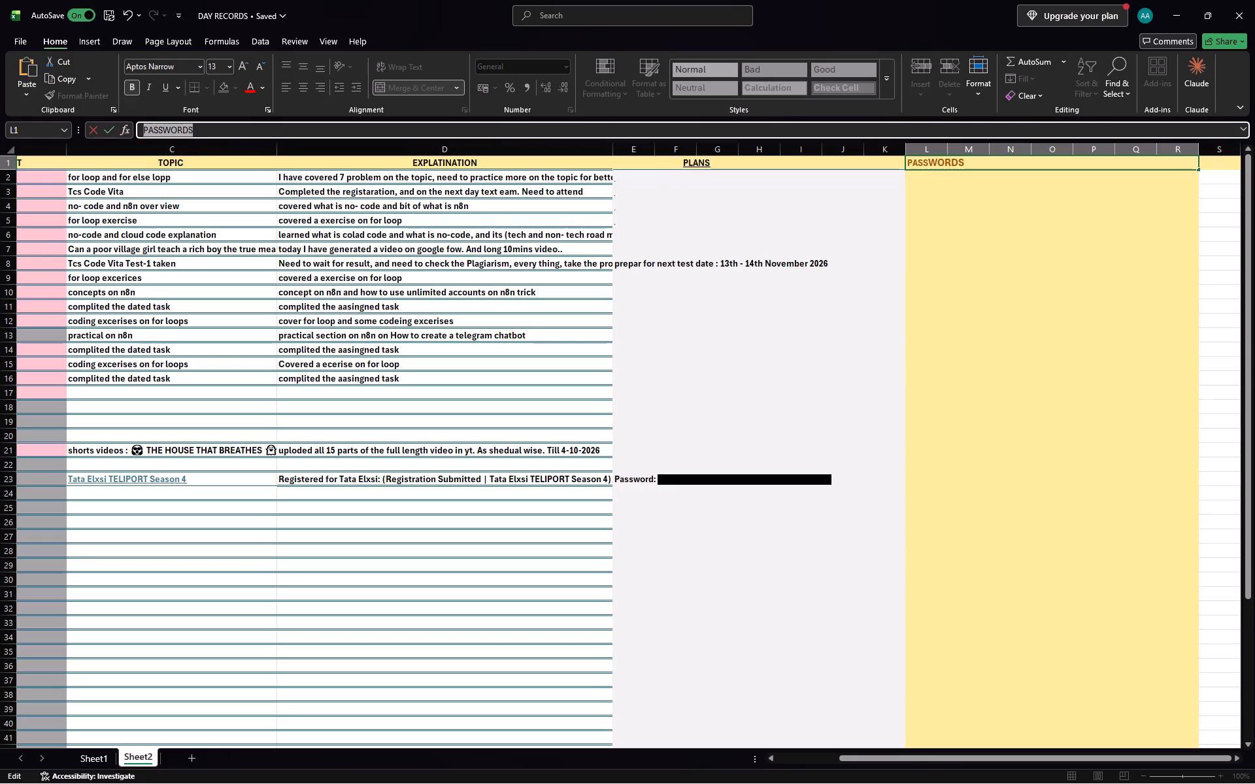
Replace the entire heading text in L1 with a freshly entered PASSWORDS and commit the cell.
left_click_drag(928, 159, 912, 162)
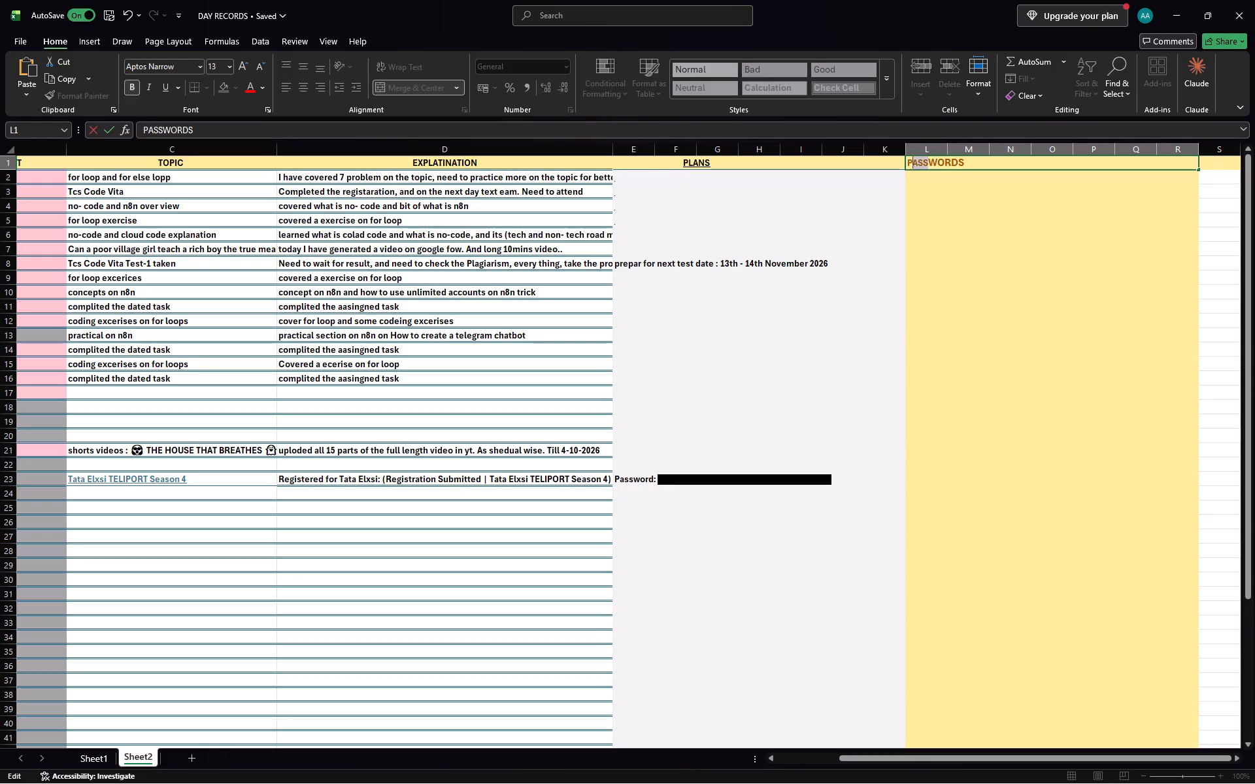
left_click_drag(912, 162, 953, 163)
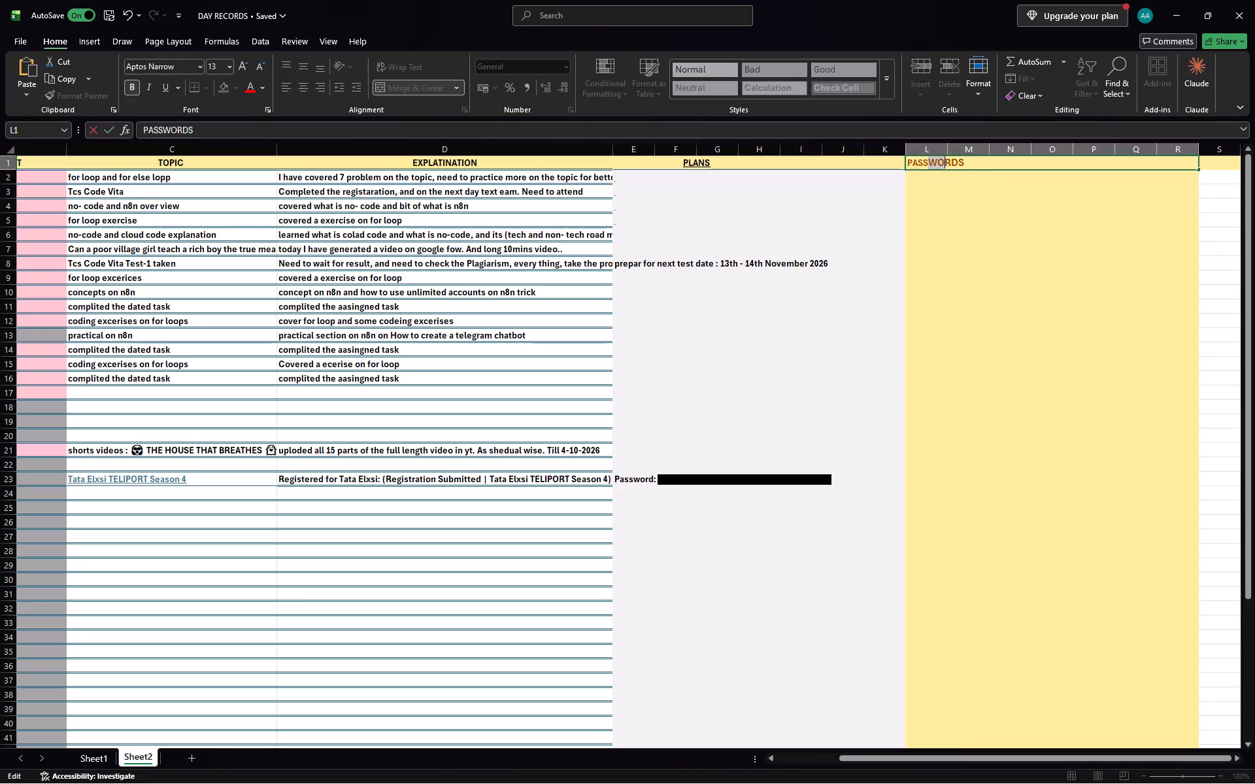
left_click_drag(953, 163, 965, 163)
left_click(967, 163)
left_click_drag(967, 163, 918, 162)
left_click(163, 129)
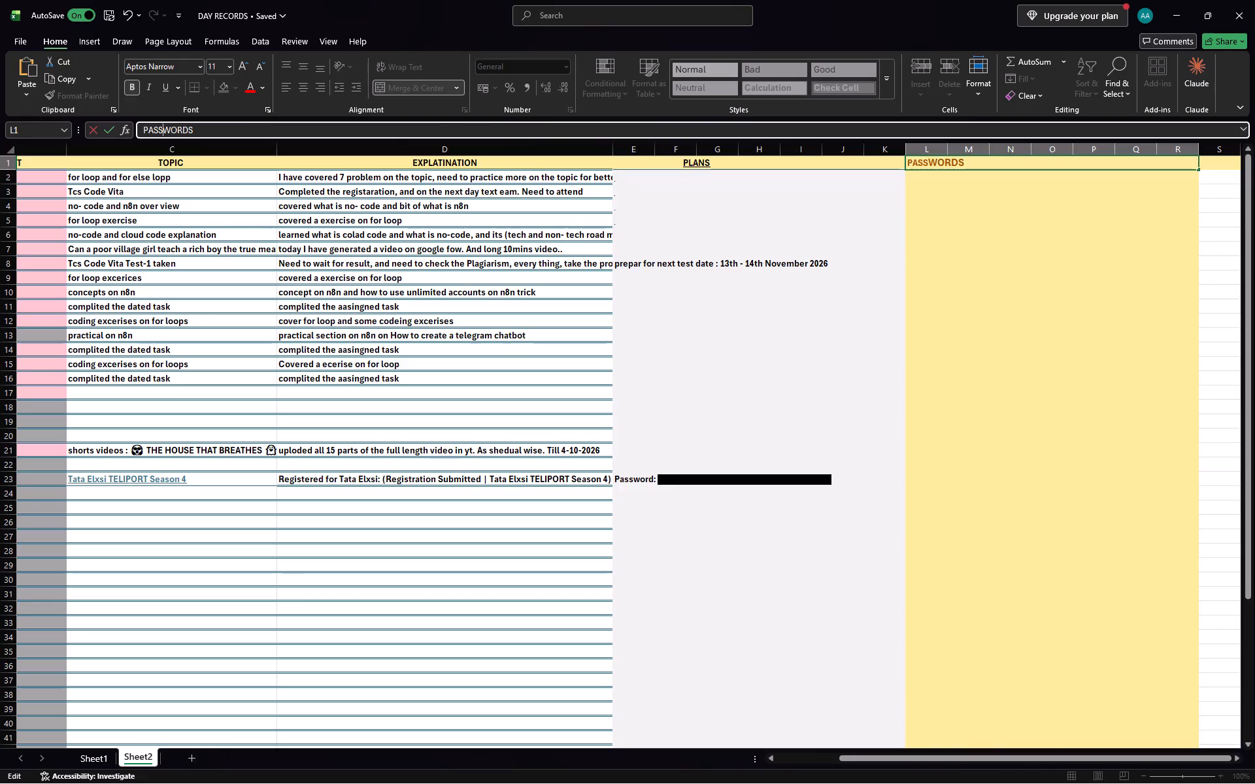
left_click_drag(246, 129, 154, 129)
left_click_drag(154, 129, 142, 125)
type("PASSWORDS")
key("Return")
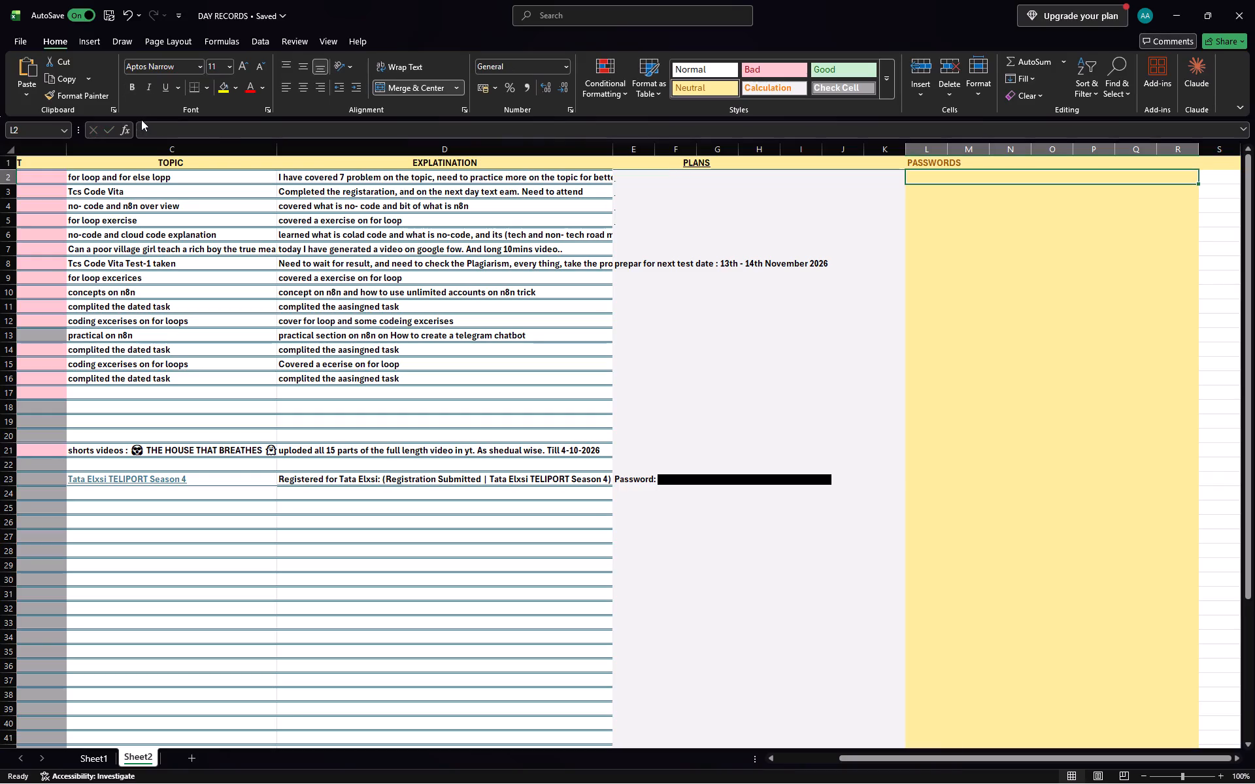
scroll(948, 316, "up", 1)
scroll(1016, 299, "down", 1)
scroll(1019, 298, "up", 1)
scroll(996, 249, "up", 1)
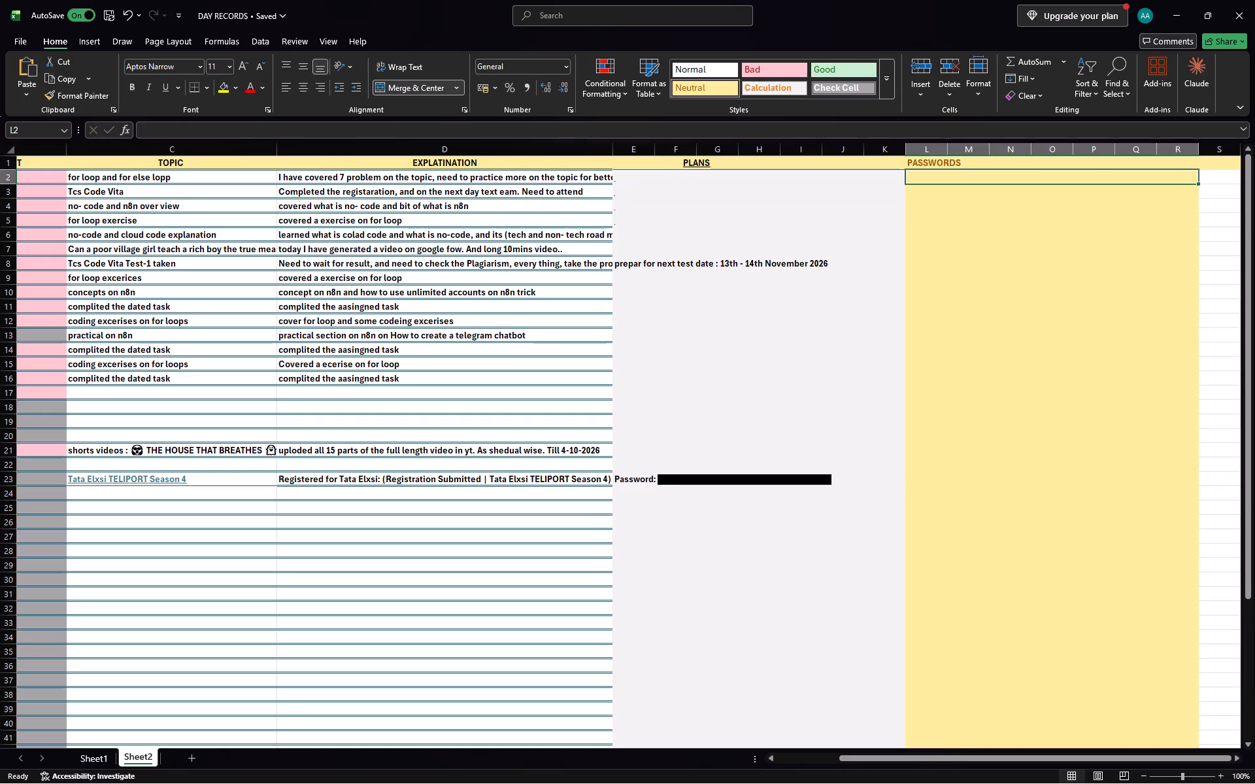
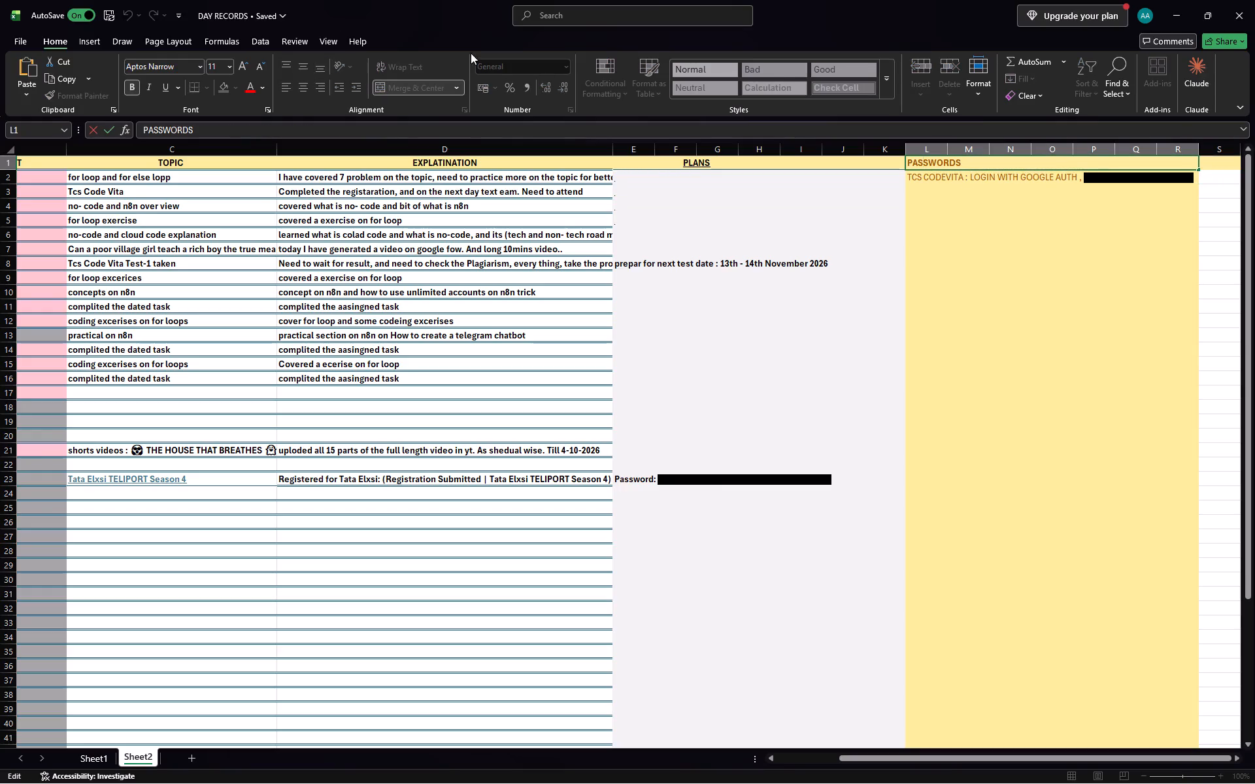
Centre the PASSWORDS heading horizontally in its merged header cell L1.
left_click(981, 159)
left_click_drag(974, 159, 918, 159)
double_click(309, 86)
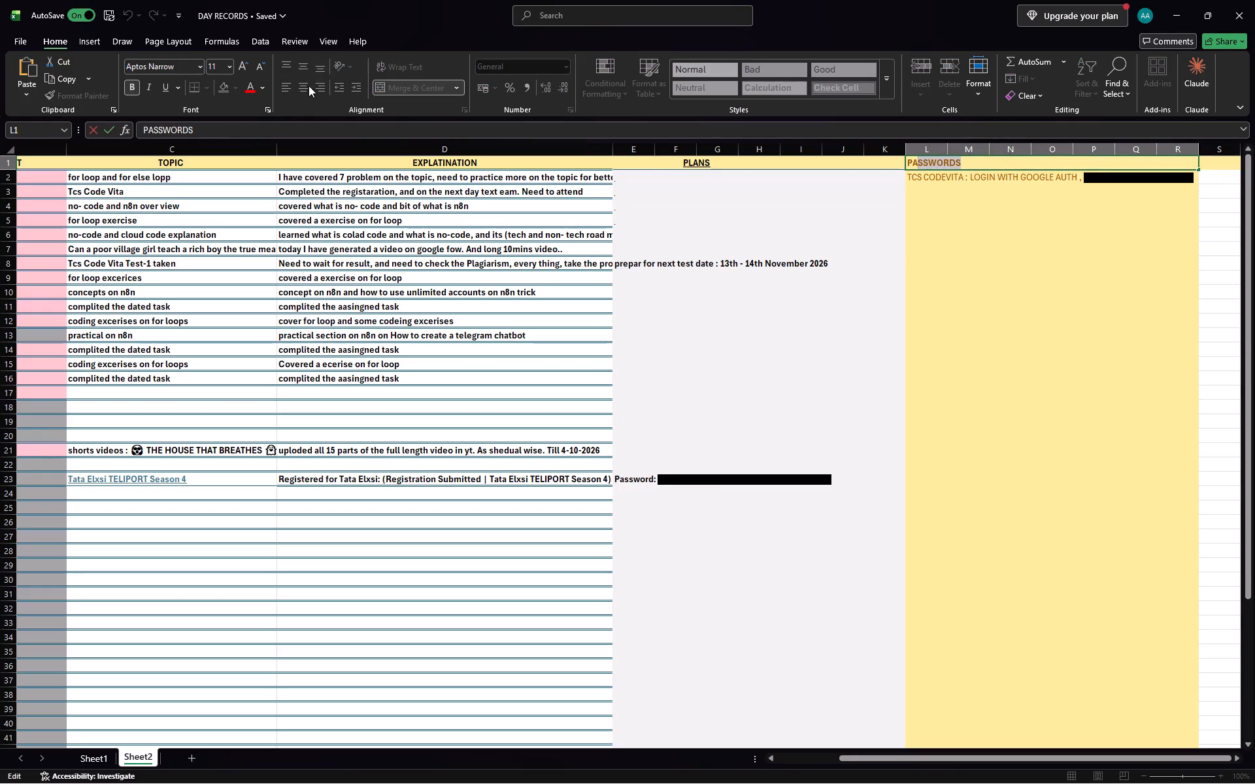
left_click(280, 93)
left_click(108, 133)
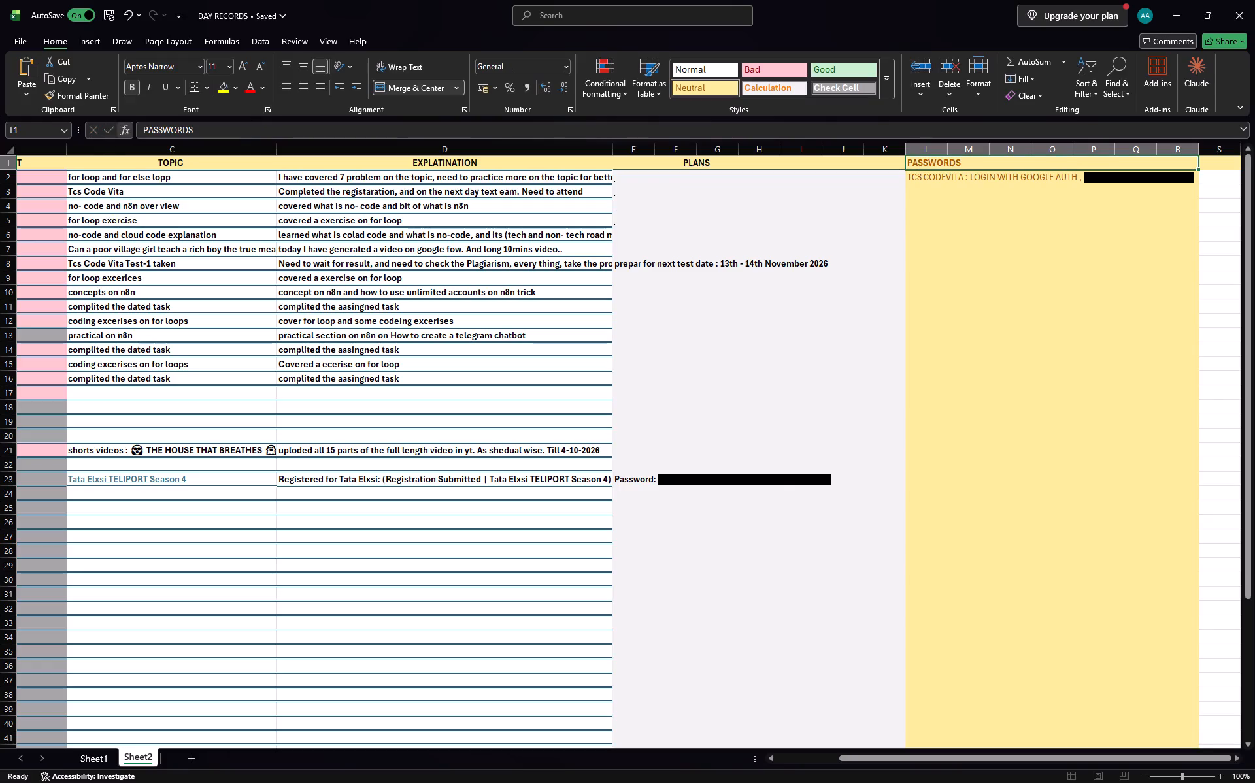
left_click(303, 87)
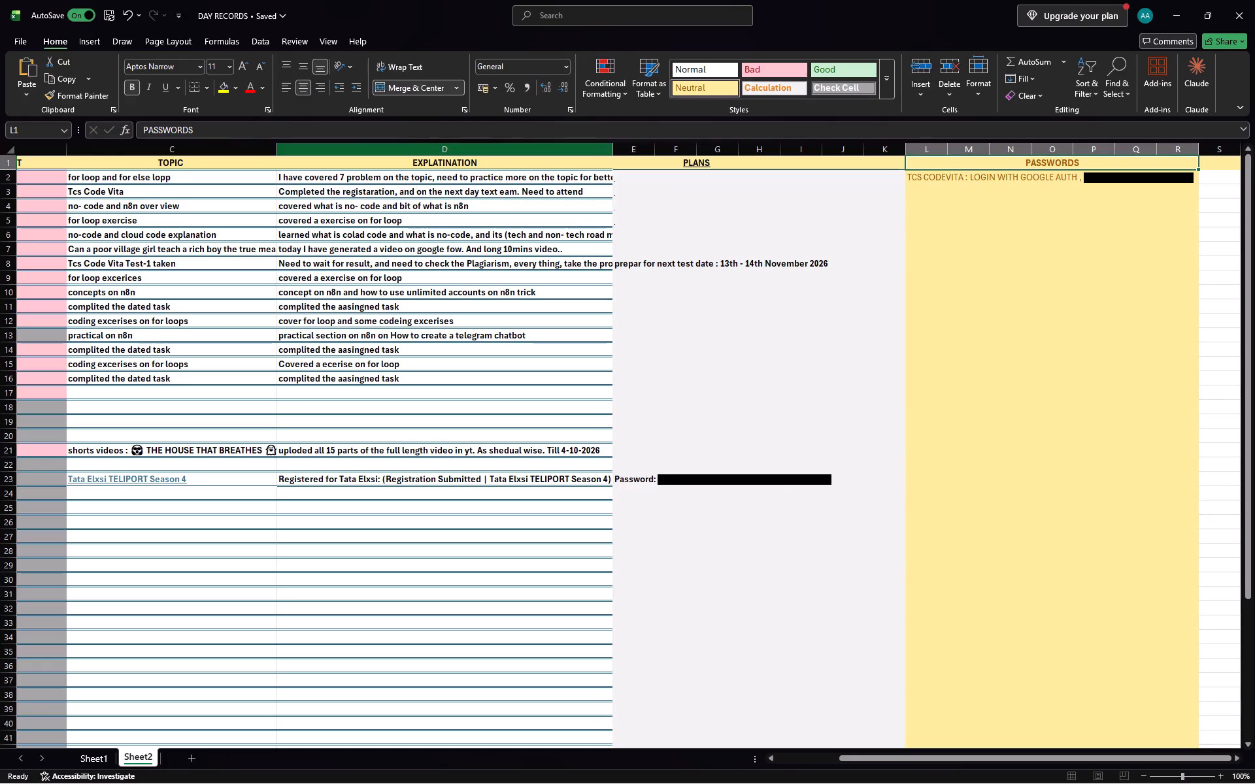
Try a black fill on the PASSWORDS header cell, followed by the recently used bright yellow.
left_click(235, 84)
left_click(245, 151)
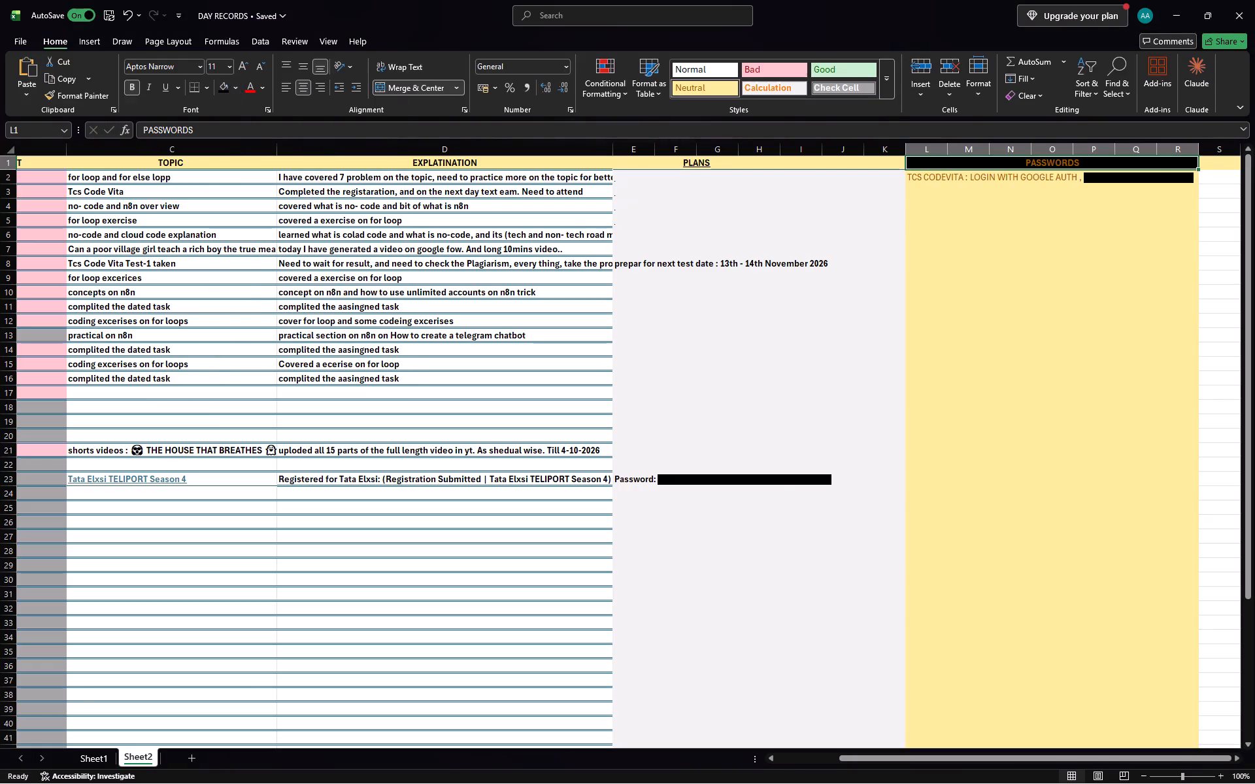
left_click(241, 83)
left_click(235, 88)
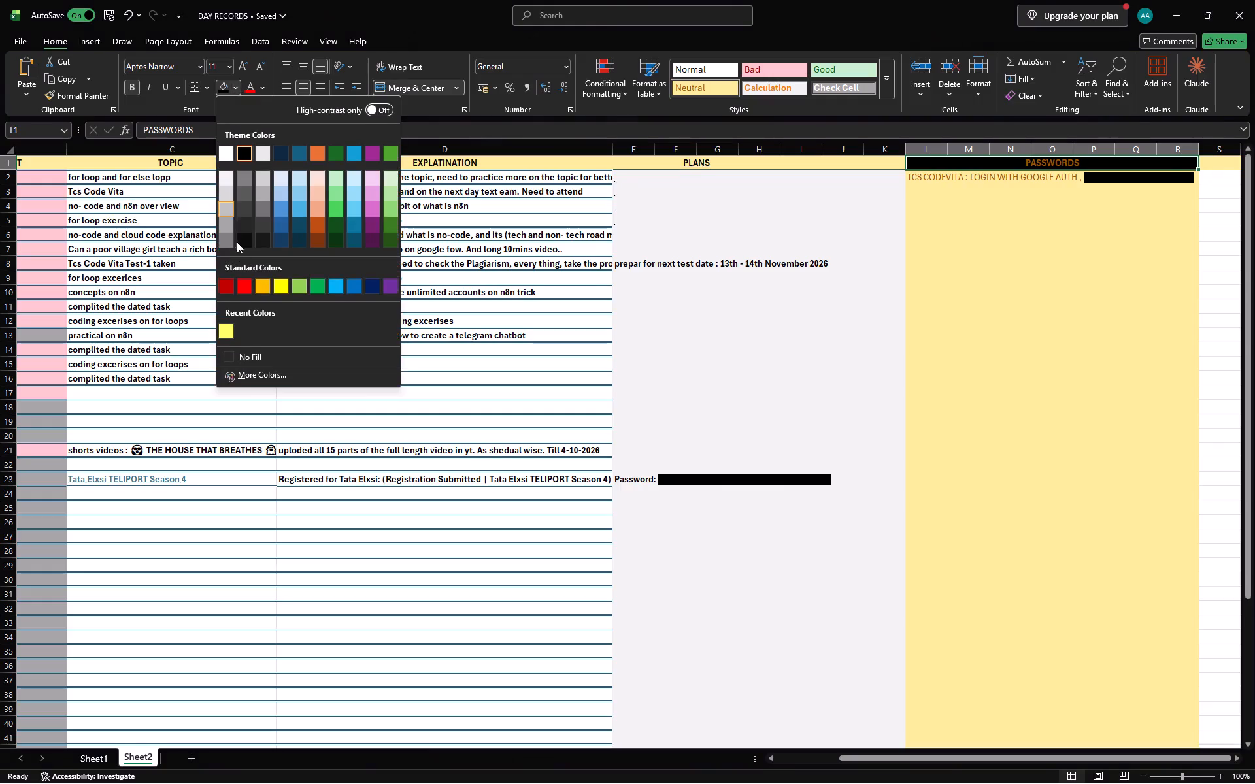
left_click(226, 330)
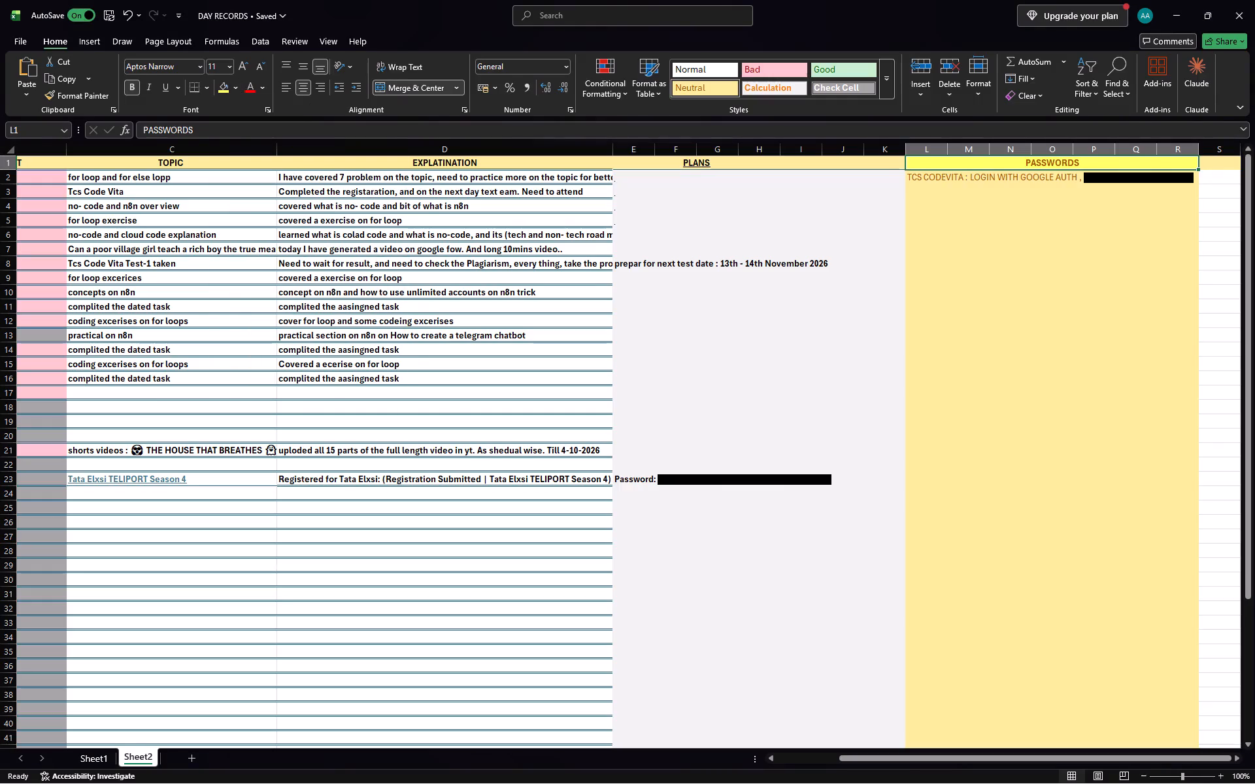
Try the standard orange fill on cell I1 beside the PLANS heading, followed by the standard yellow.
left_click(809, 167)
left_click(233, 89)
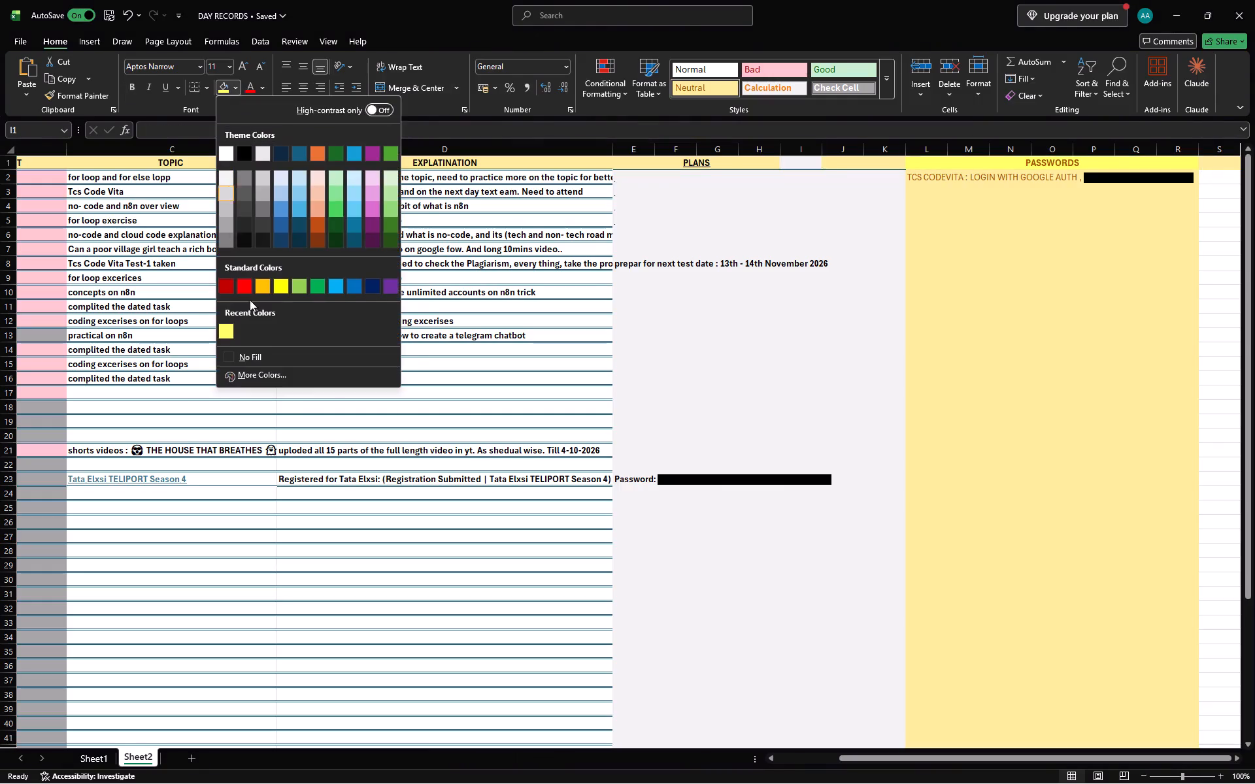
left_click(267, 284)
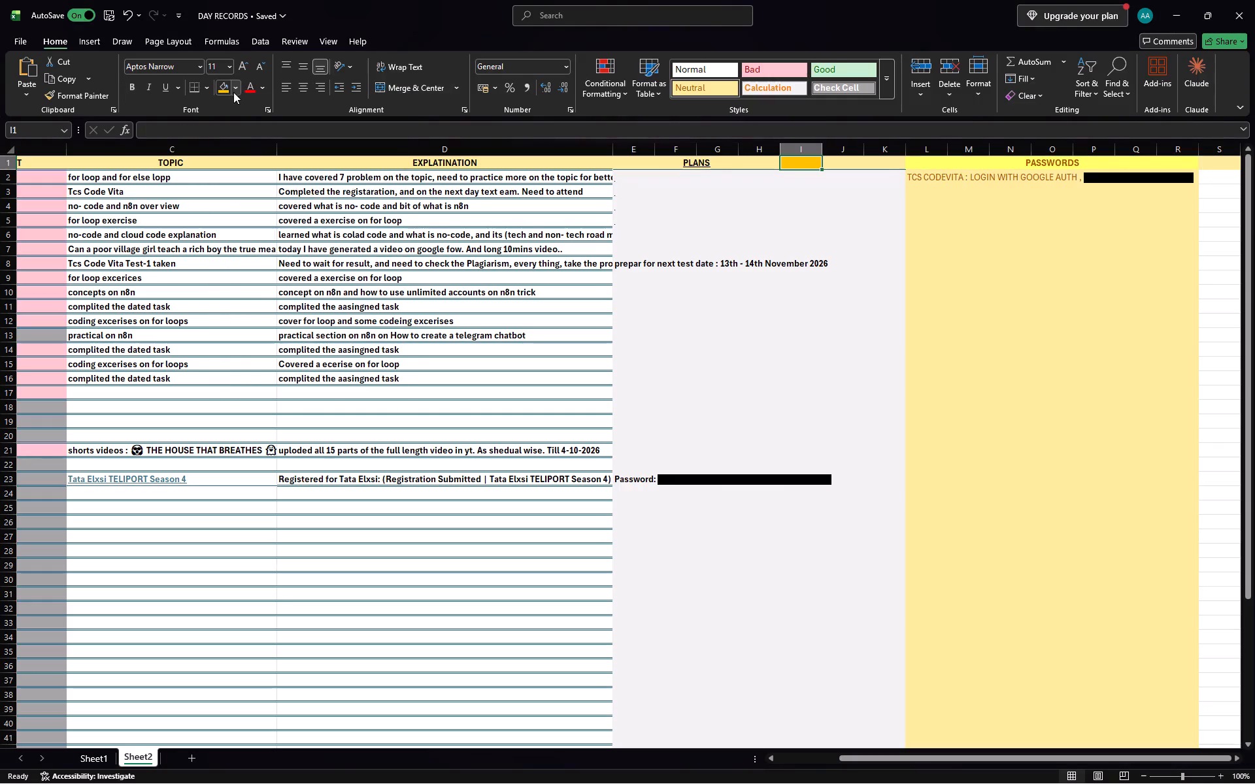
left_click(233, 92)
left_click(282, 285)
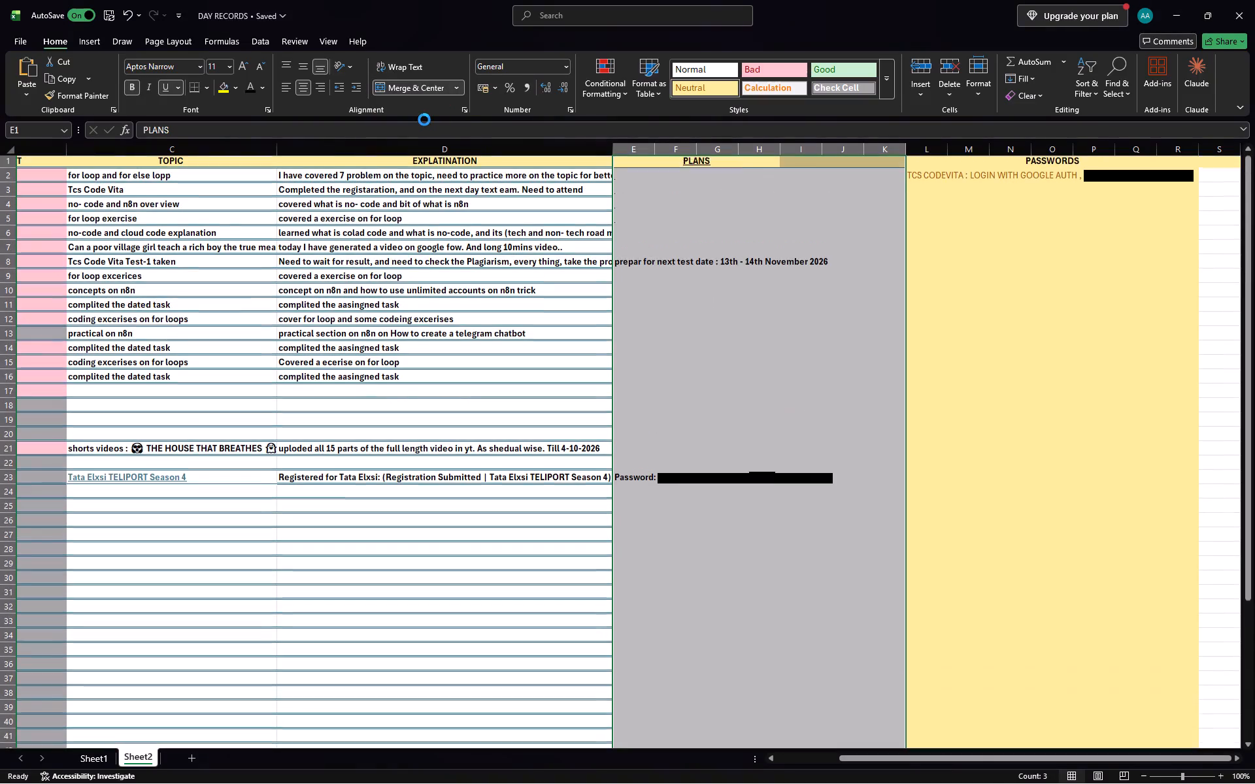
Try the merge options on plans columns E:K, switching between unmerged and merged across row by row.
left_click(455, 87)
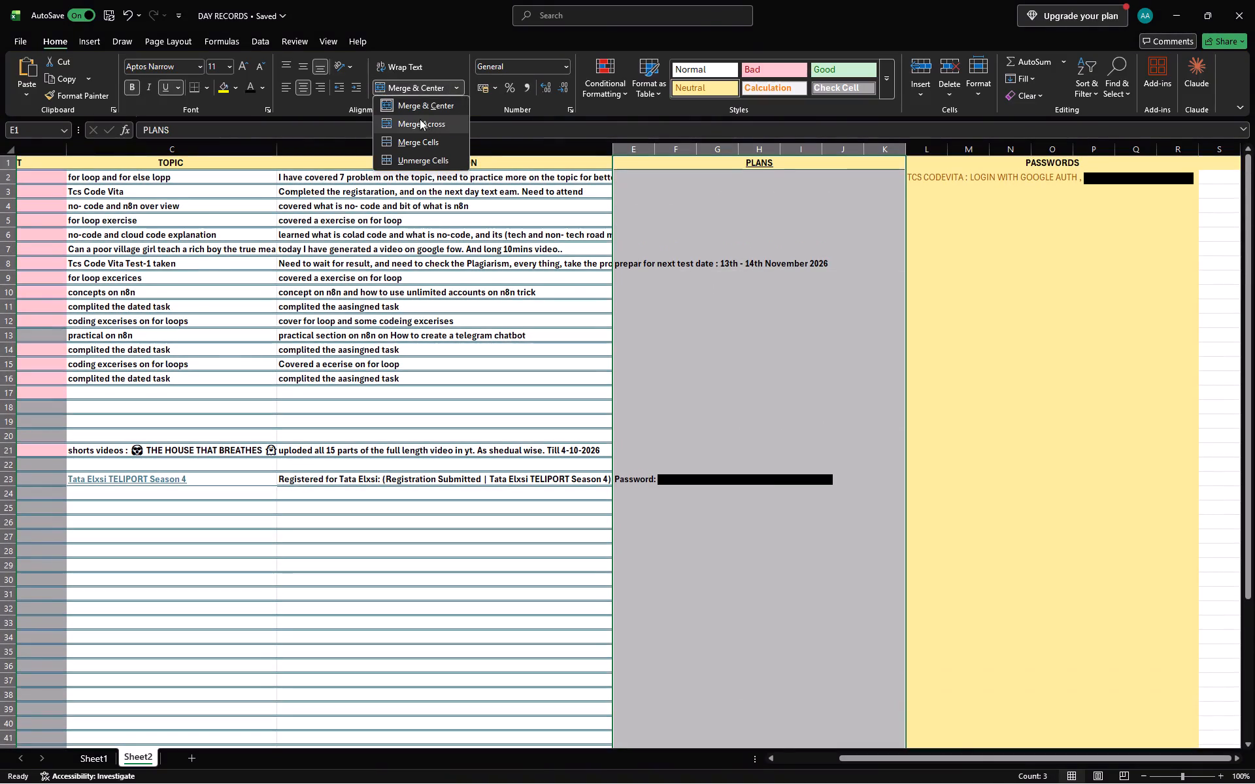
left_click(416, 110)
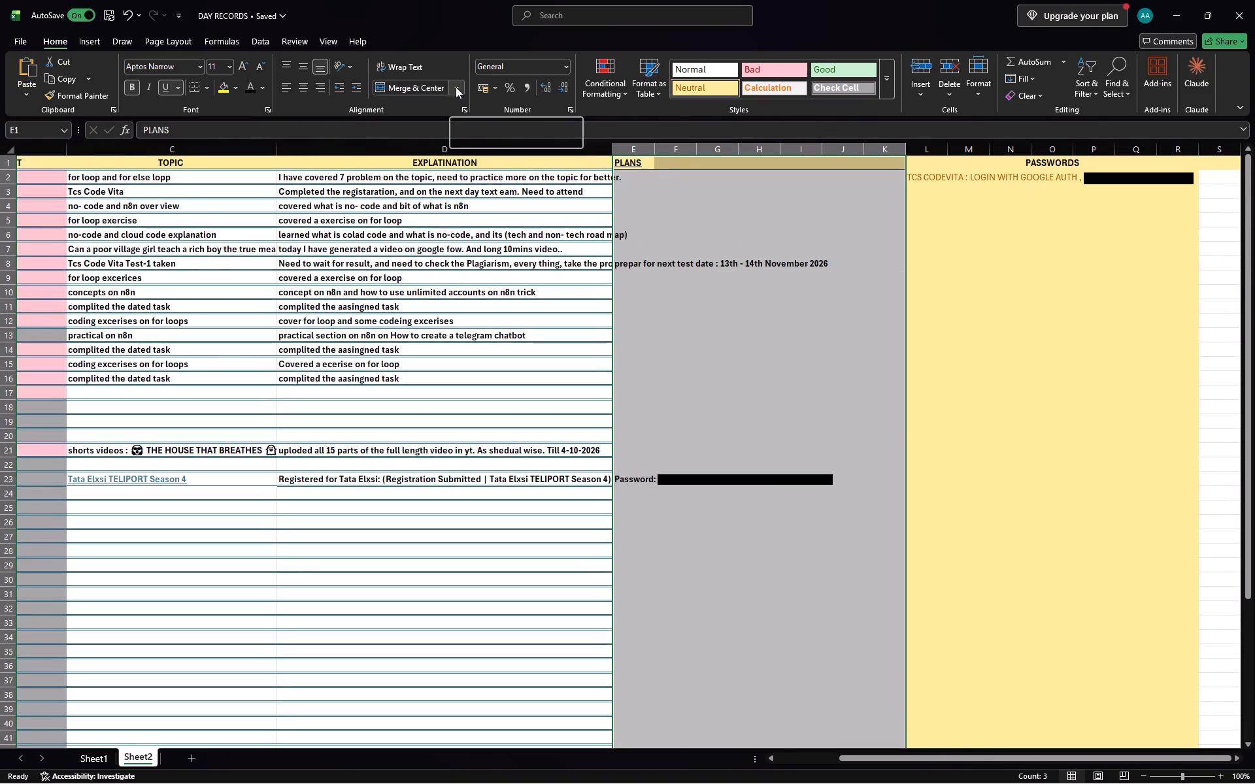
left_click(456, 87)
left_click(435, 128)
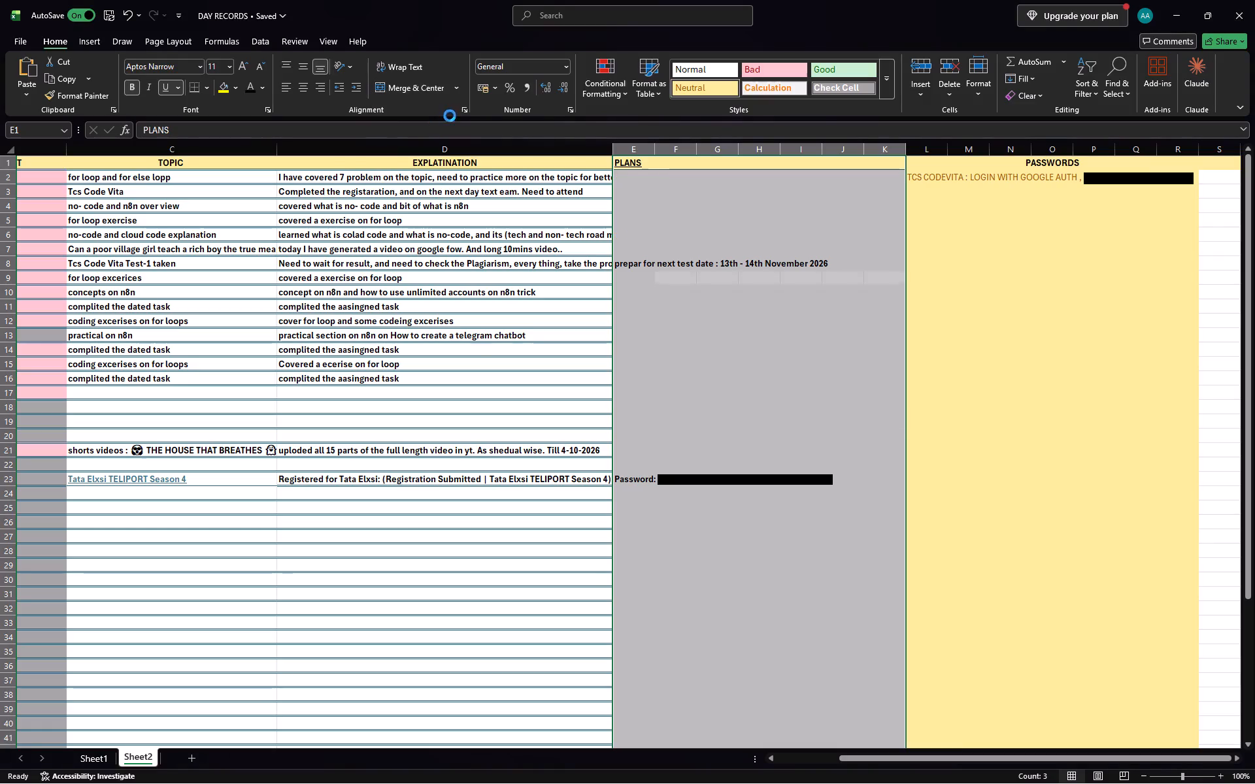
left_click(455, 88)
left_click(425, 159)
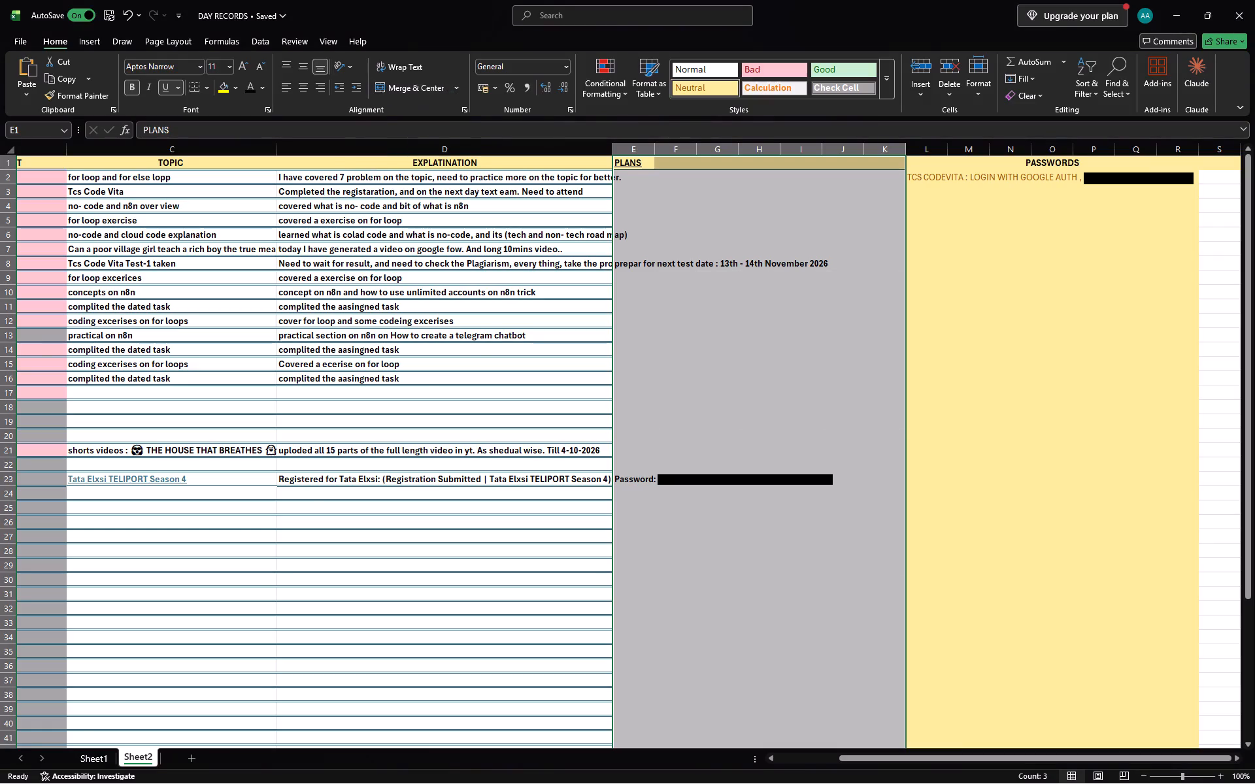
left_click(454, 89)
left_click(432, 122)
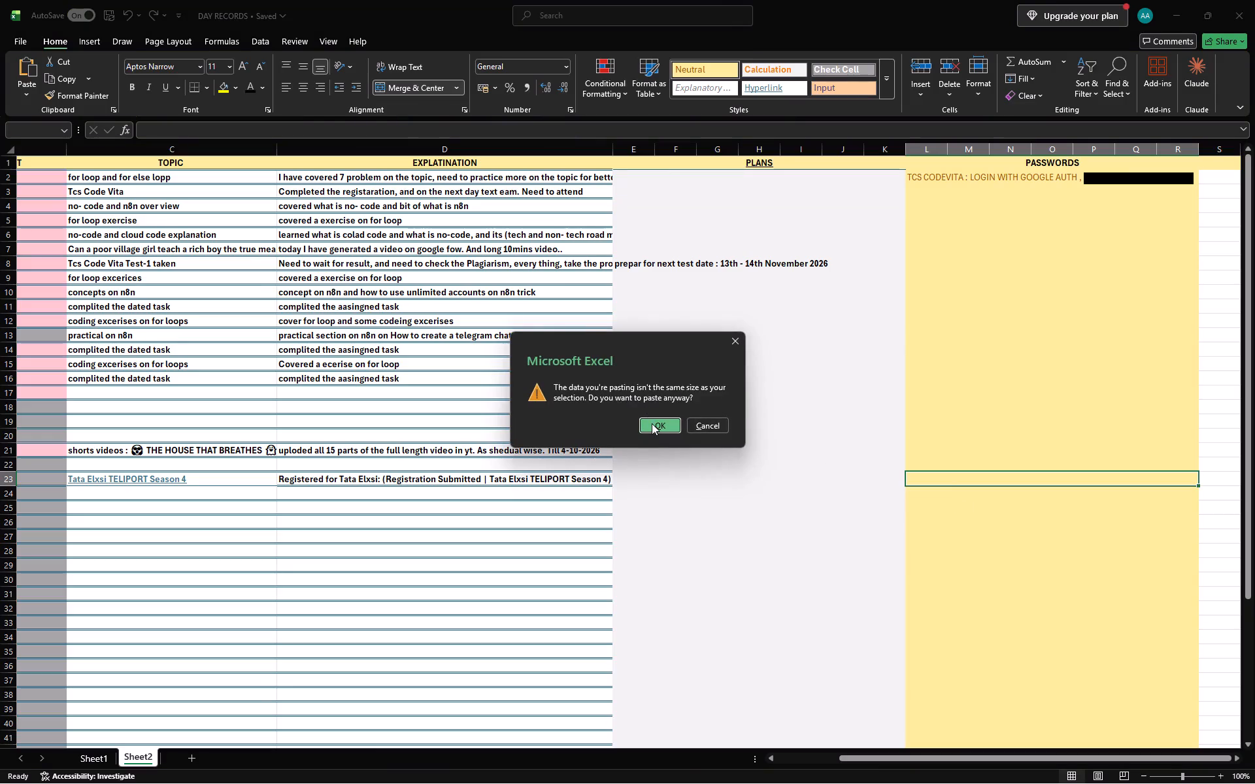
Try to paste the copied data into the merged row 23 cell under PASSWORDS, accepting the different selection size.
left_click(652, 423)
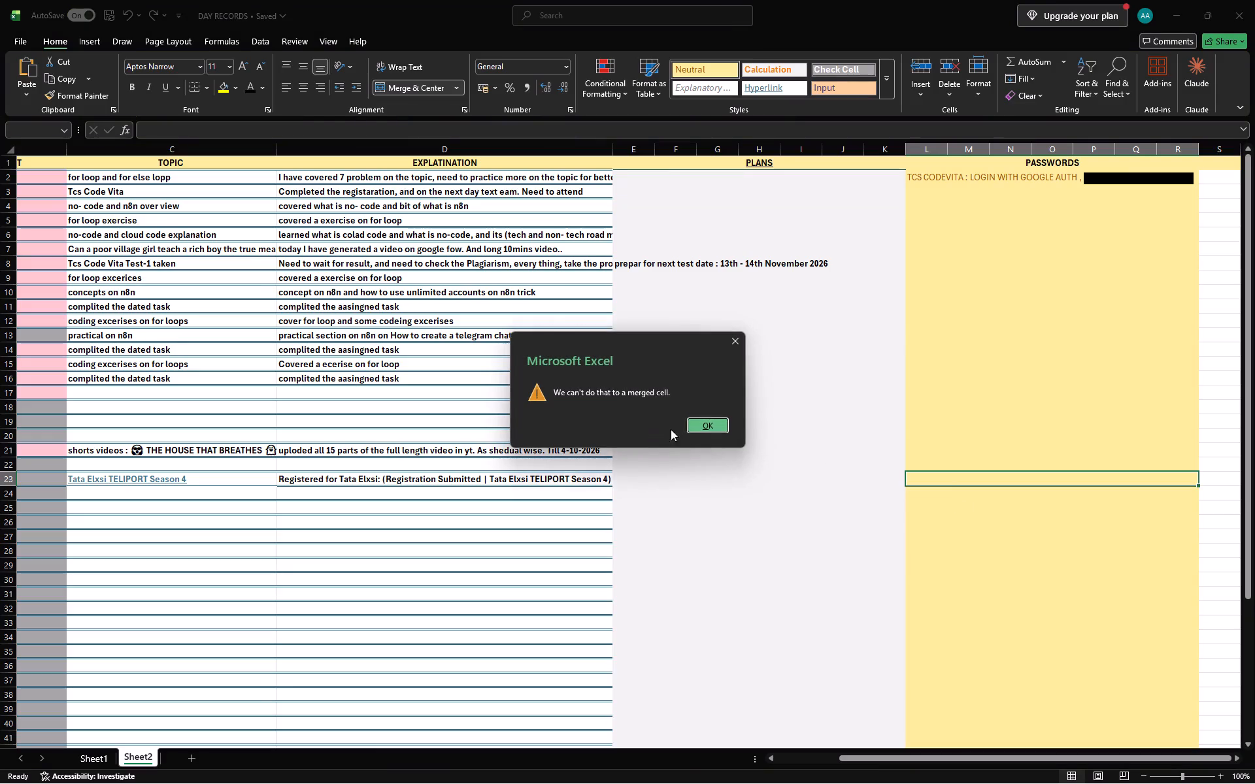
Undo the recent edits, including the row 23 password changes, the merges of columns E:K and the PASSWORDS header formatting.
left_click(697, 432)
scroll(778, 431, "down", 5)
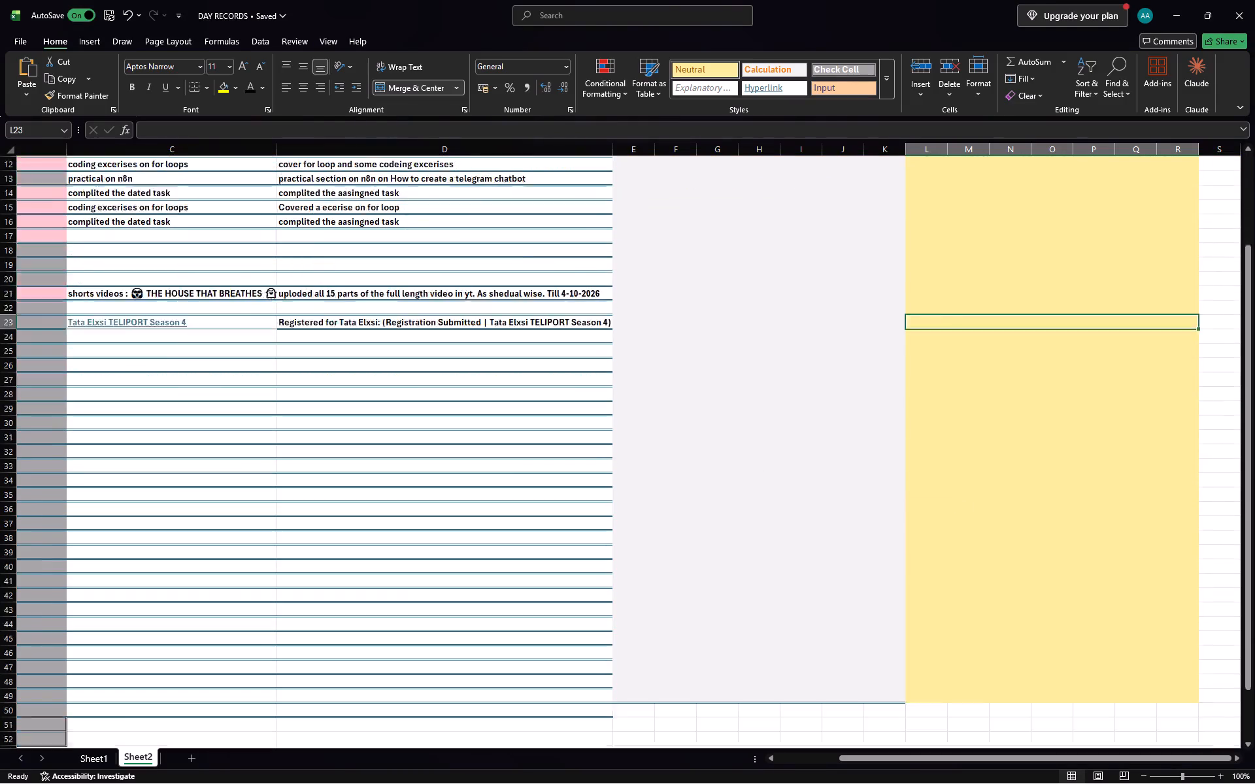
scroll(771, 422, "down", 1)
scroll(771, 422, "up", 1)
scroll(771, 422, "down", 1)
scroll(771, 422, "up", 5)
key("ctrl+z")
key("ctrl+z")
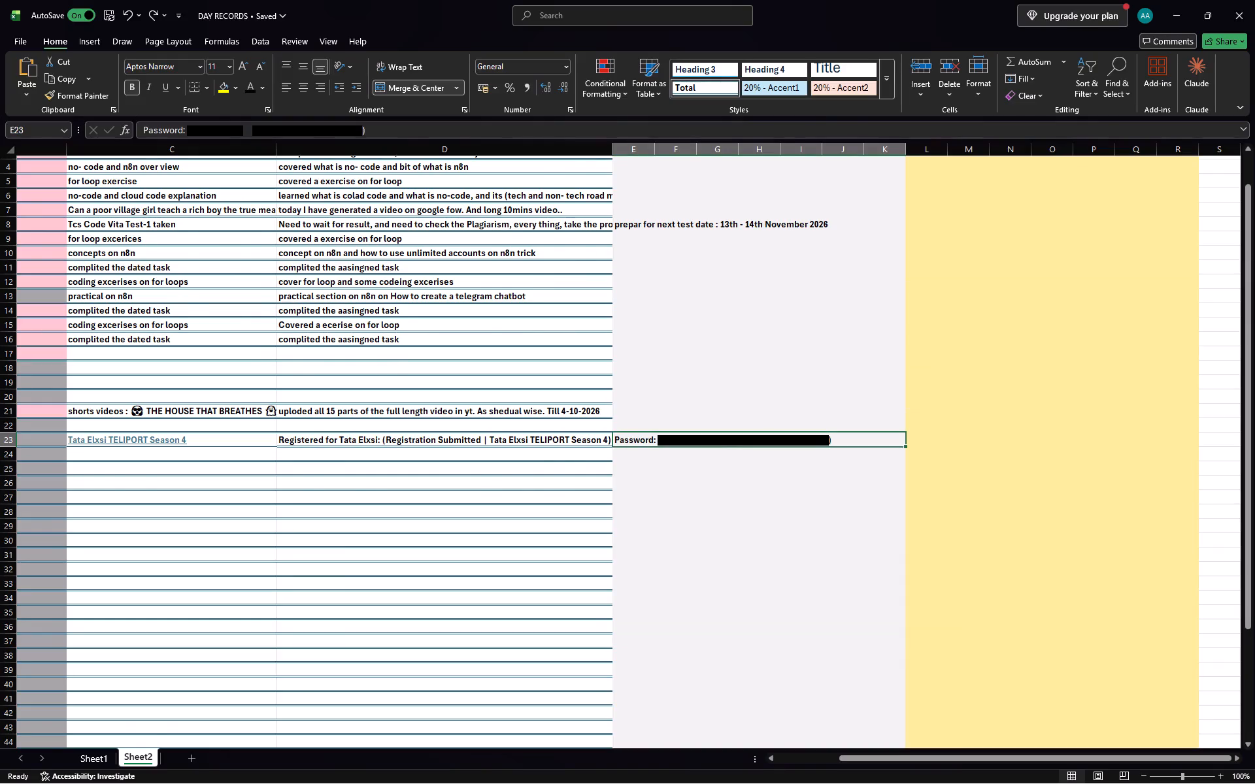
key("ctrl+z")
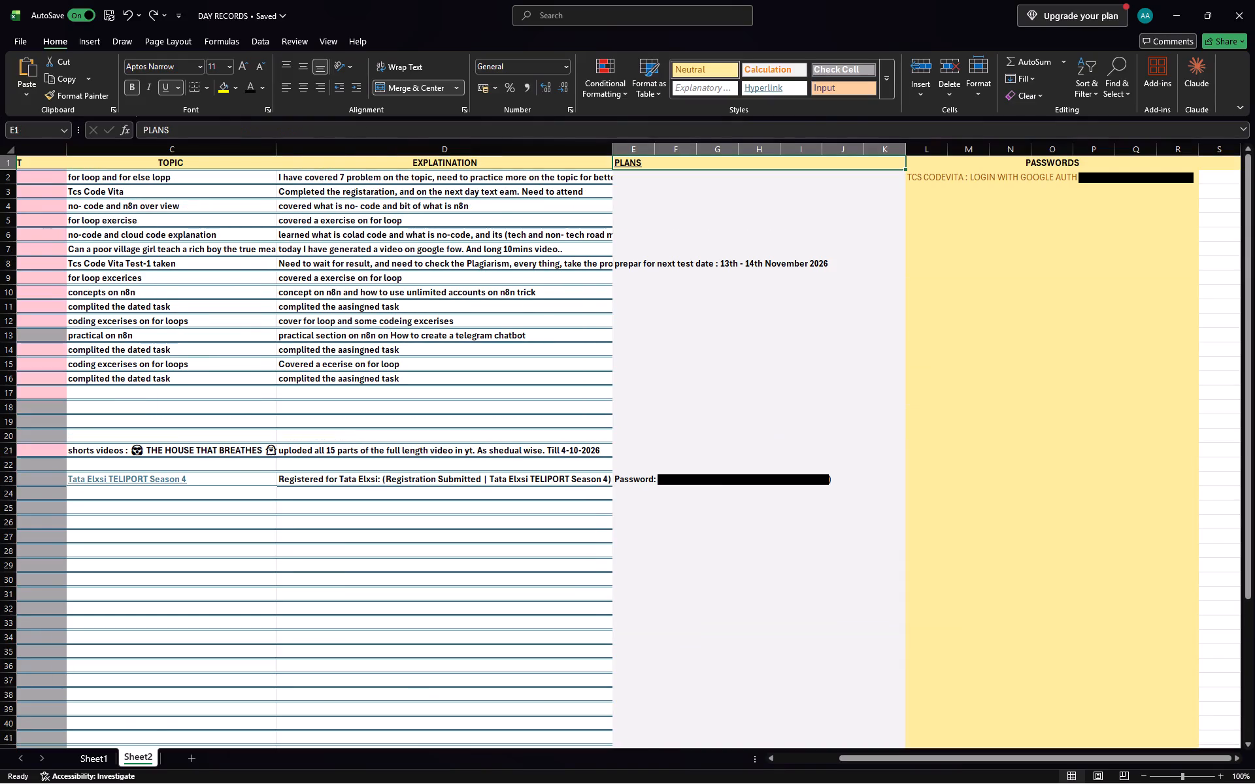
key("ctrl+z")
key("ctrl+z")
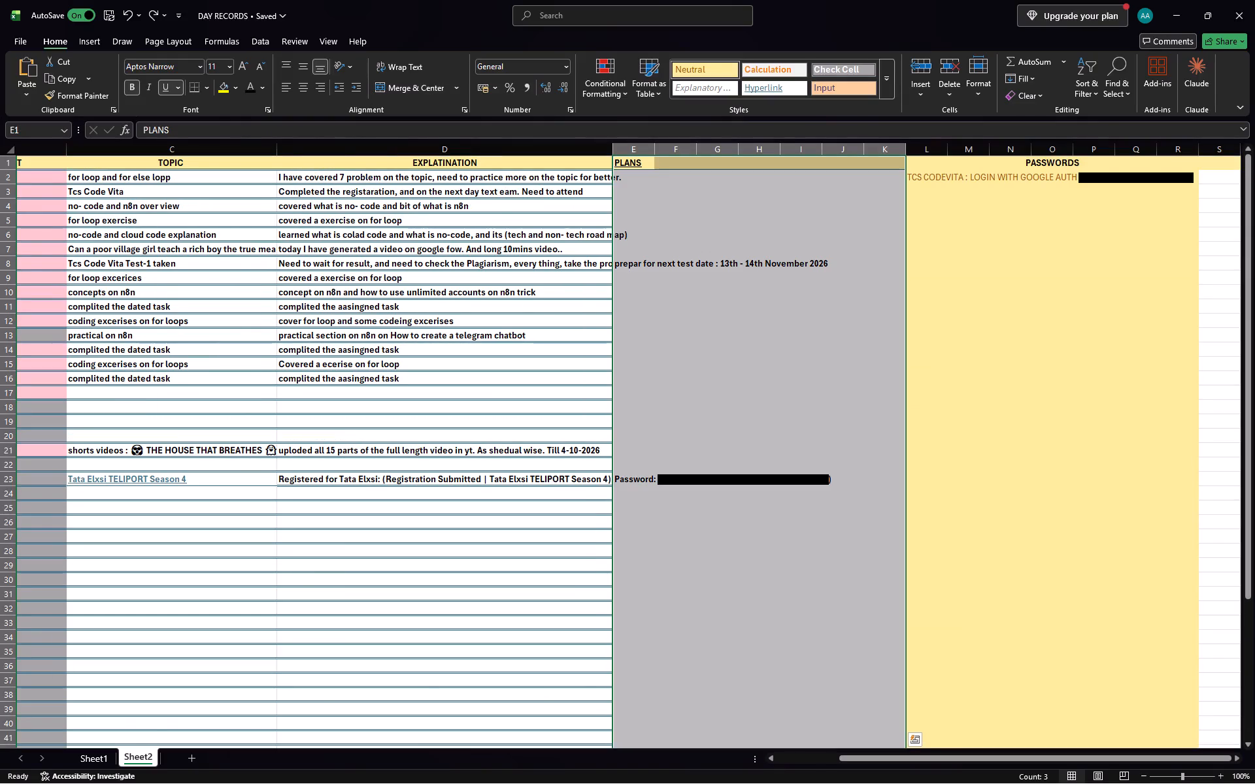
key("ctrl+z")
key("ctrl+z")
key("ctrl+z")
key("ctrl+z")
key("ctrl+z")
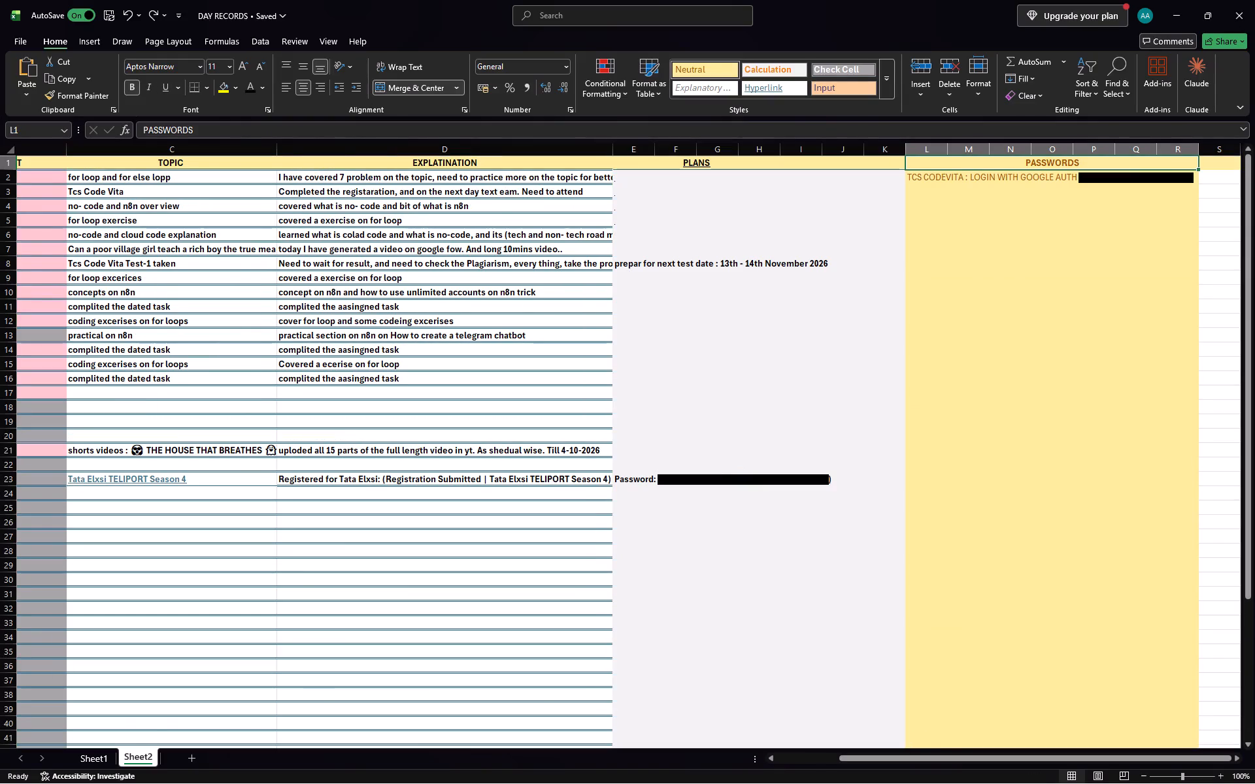
Copy the entire Tata Elxsi password entry text from cell E23 in the plans area.
left_click(988, 425)
double_click(749, 480)
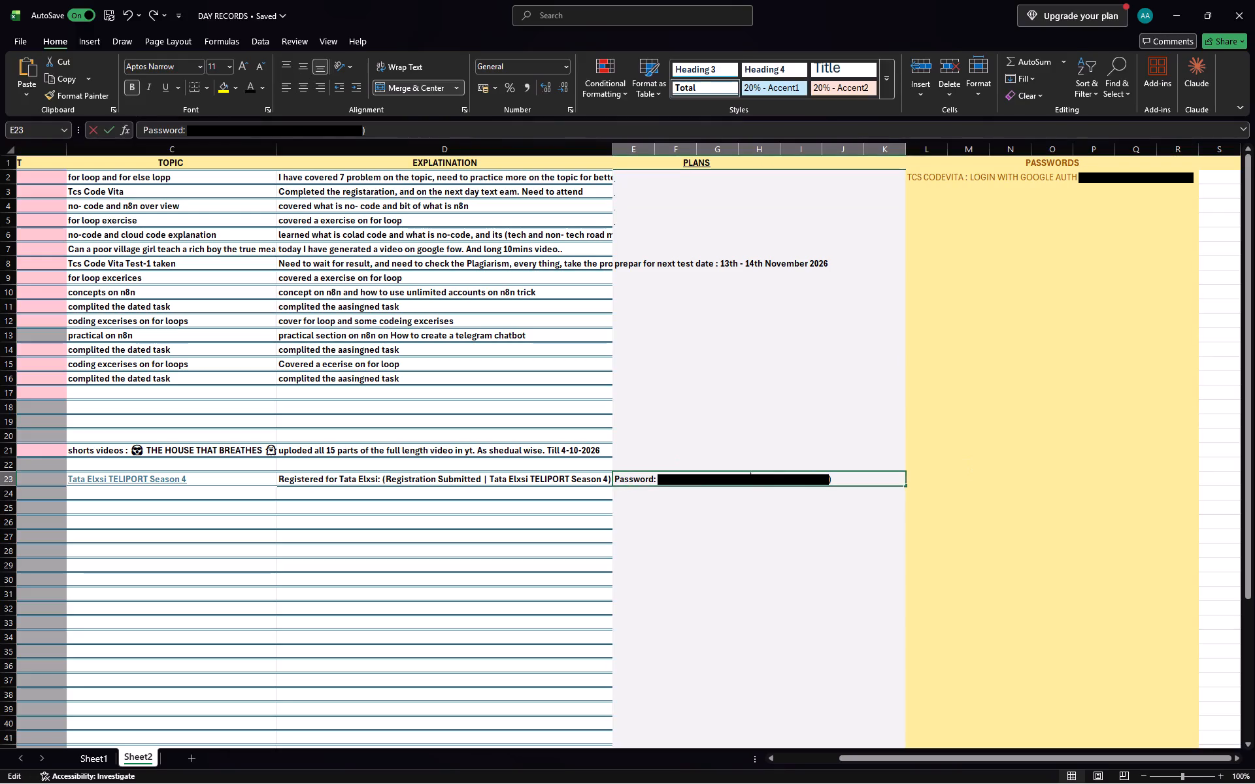
key("ctrl+a")
key("ctrl+c")
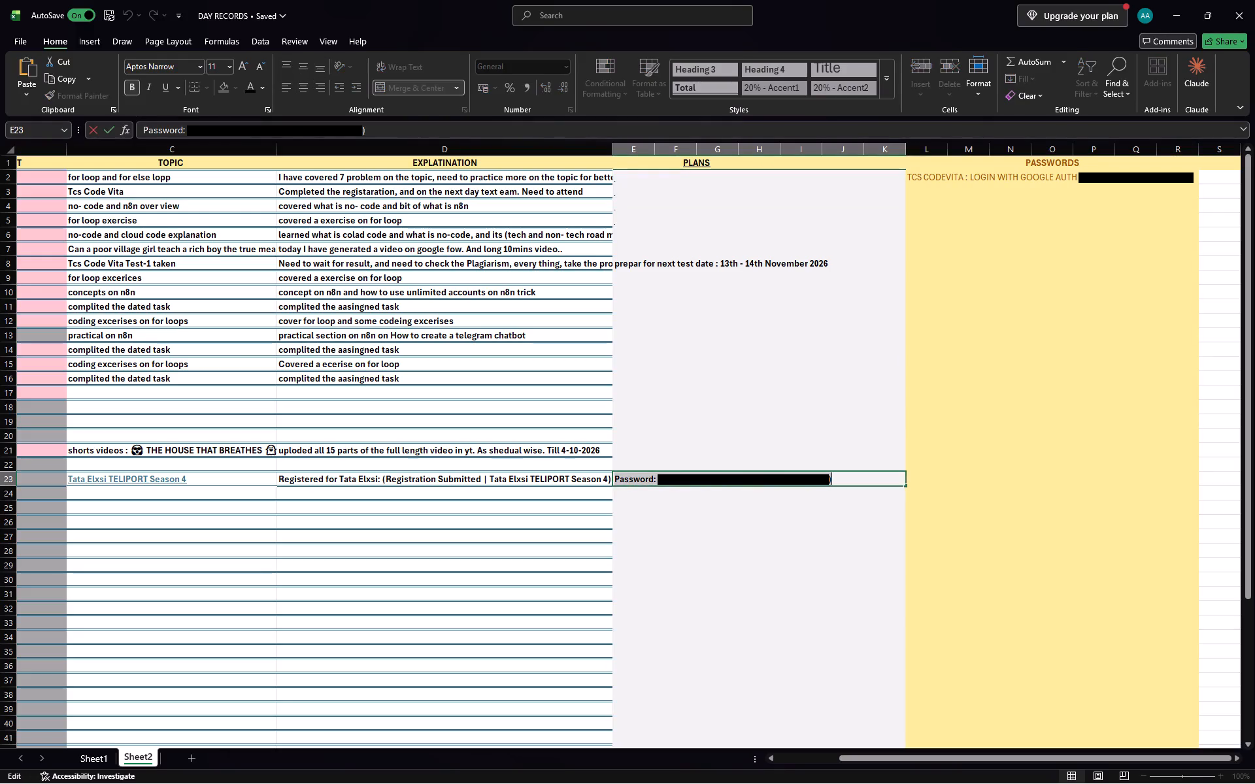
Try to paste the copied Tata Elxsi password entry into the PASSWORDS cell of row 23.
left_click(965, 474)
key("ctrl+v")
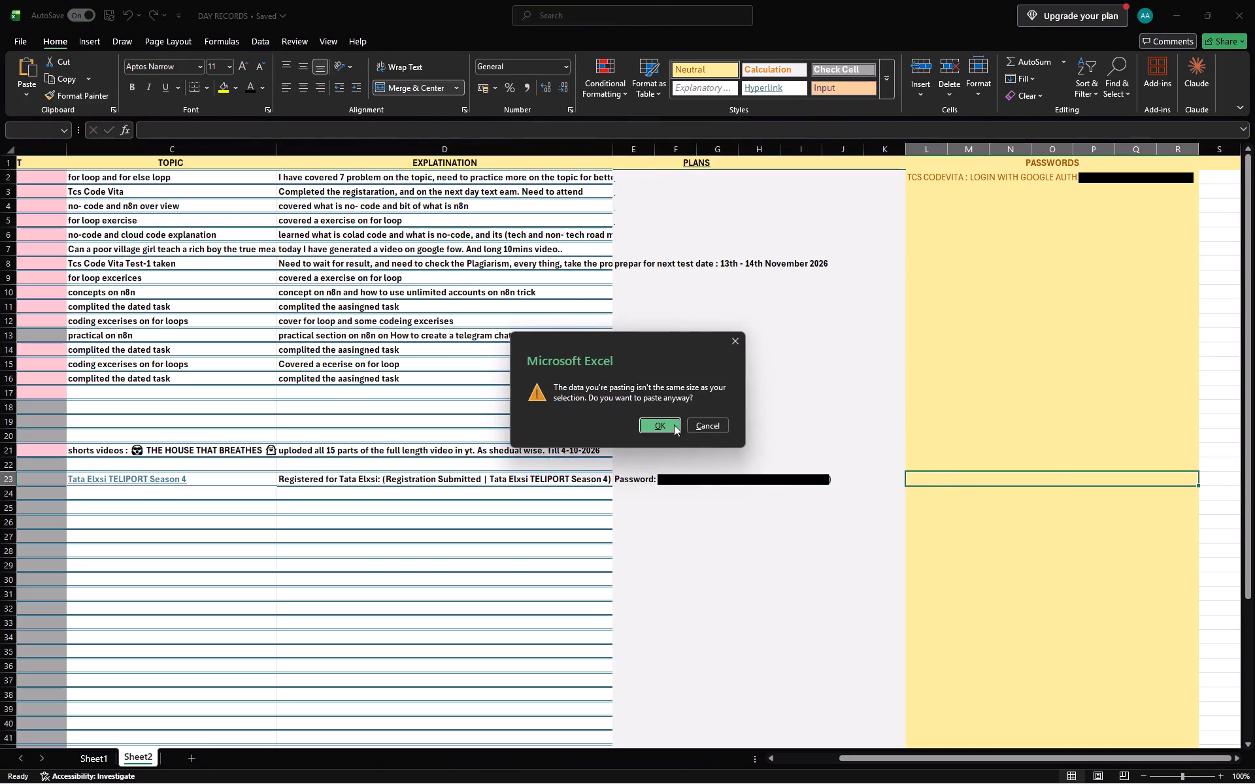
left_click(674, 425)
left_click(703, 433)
Copy the Tata Elxsi password entry text inside plans cell E23 again and clear it from the cell.
double_click(678, 479)
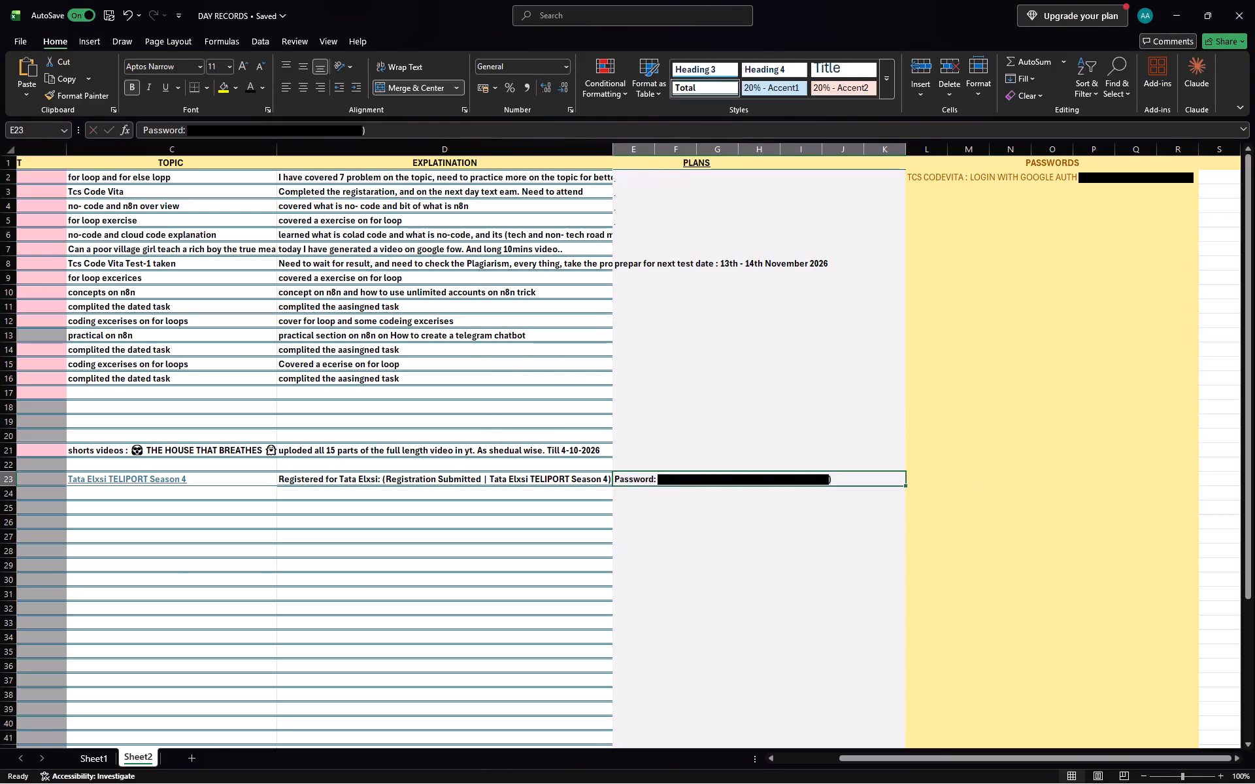
right_click(678, 479)
left_click(709, 489)
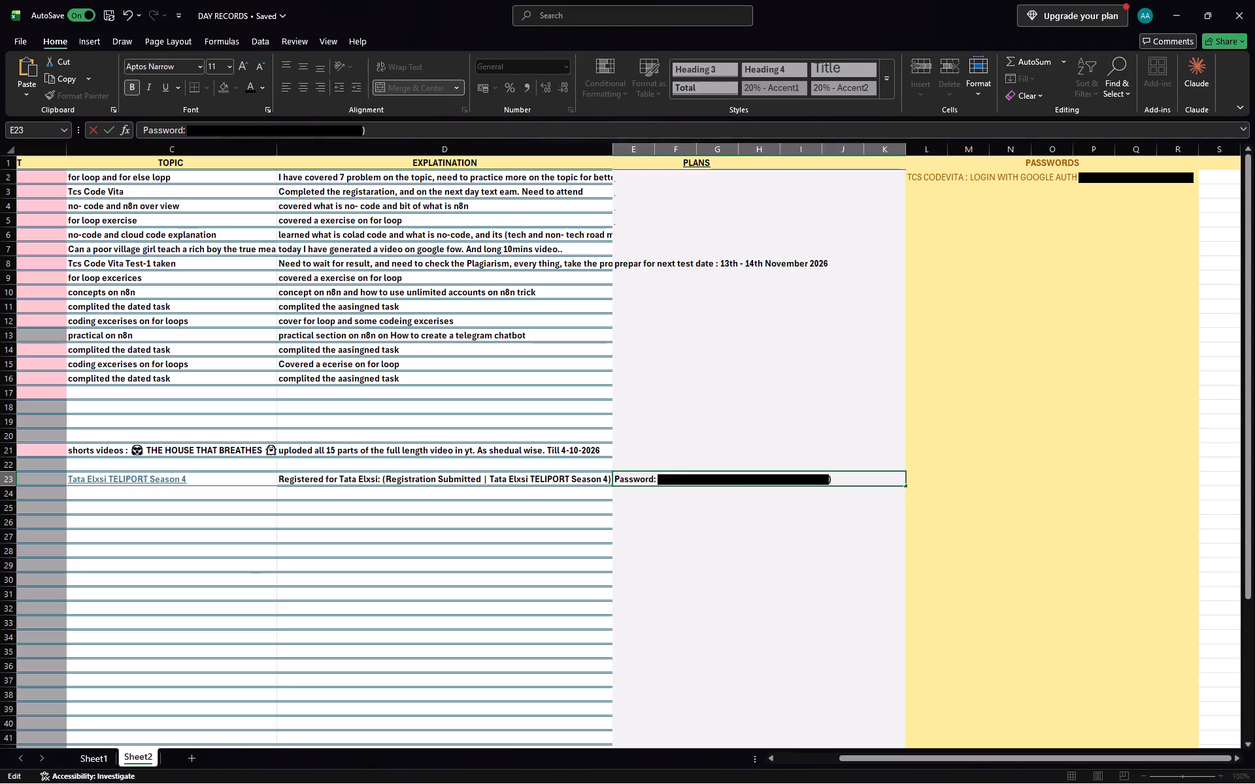
left_click_drag(834, 482, 612, 482)
key("ctrl+c")
key("BackSpace")
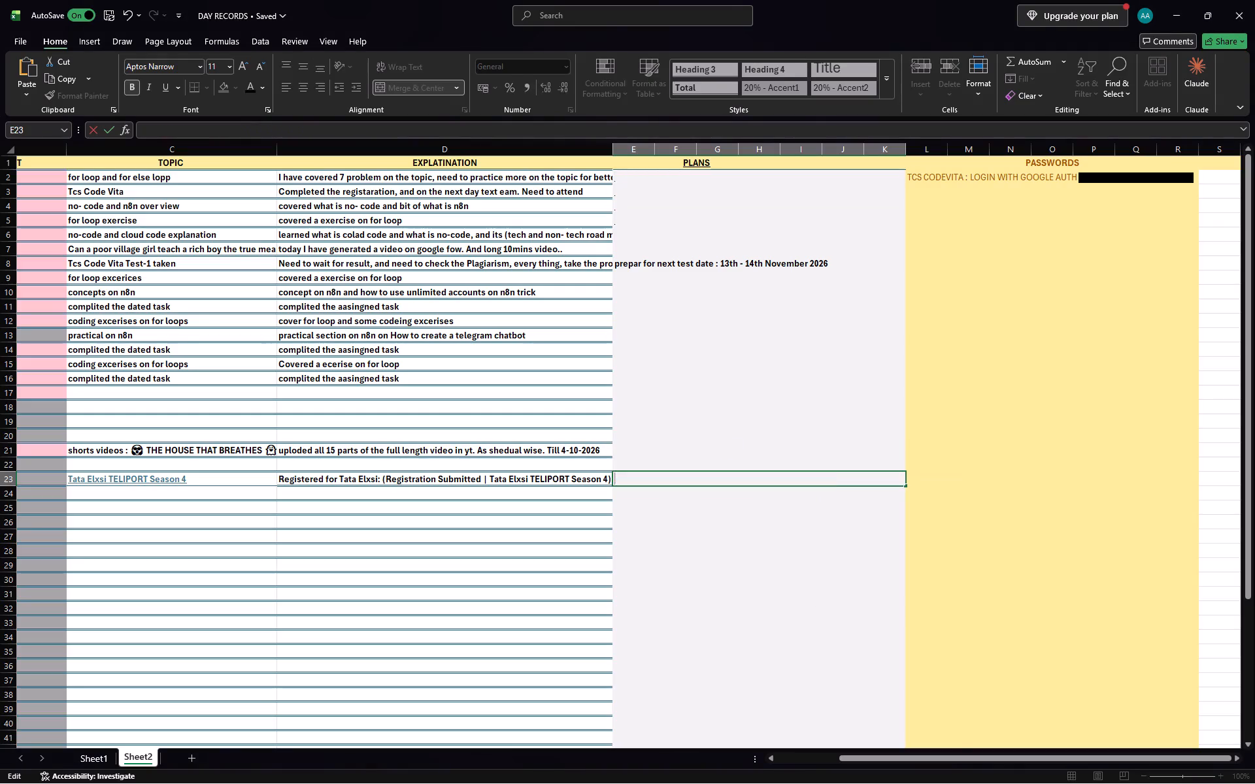
left_click(728, 451)
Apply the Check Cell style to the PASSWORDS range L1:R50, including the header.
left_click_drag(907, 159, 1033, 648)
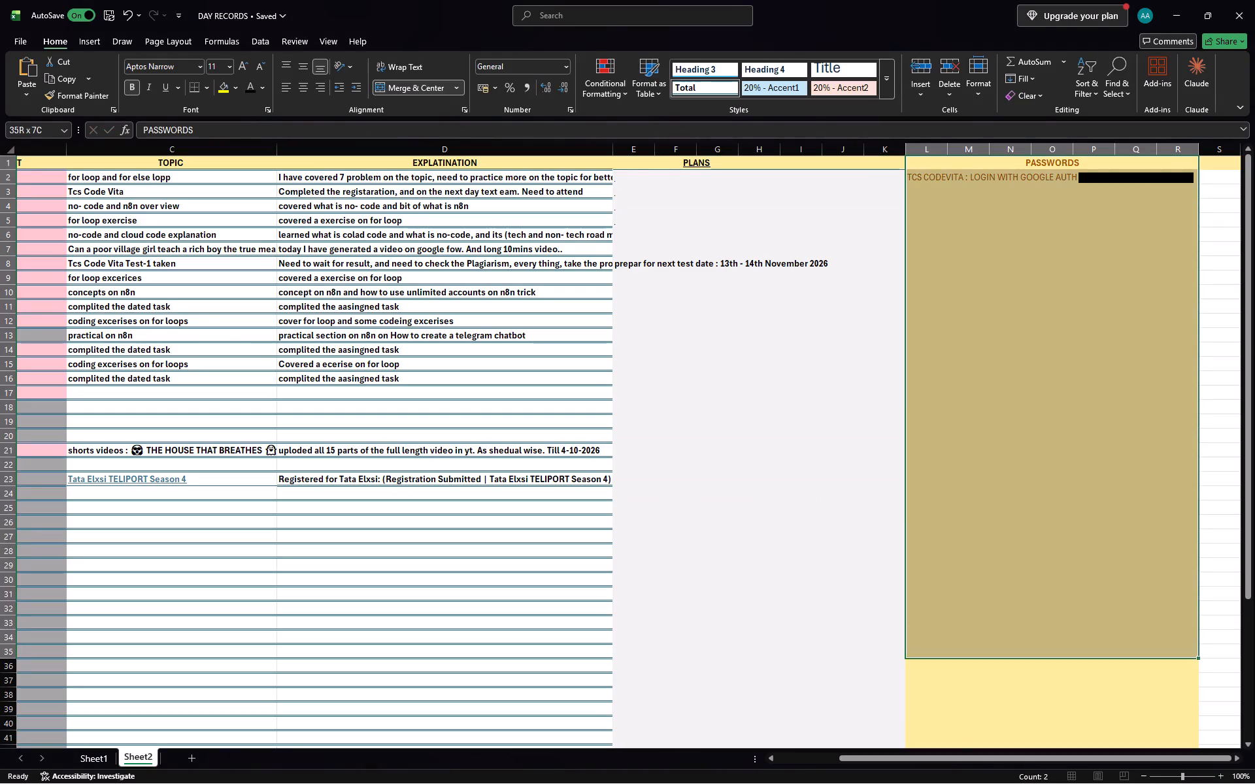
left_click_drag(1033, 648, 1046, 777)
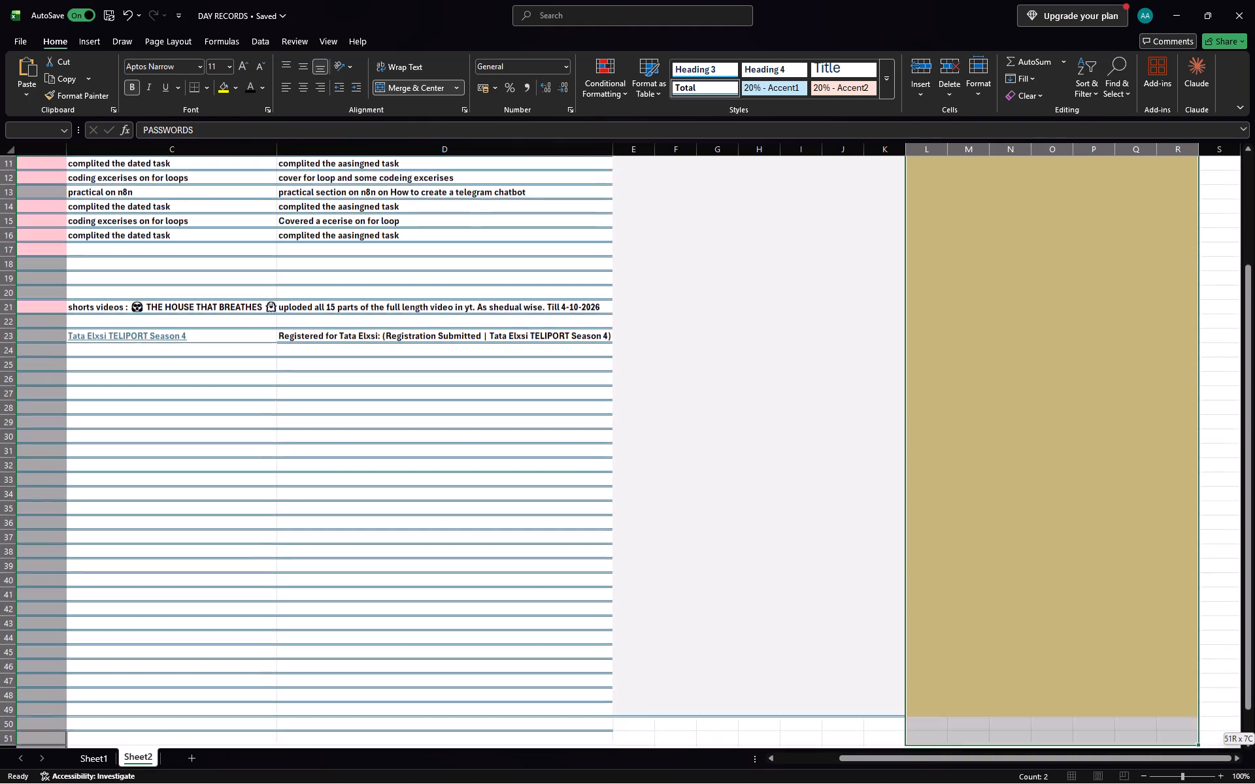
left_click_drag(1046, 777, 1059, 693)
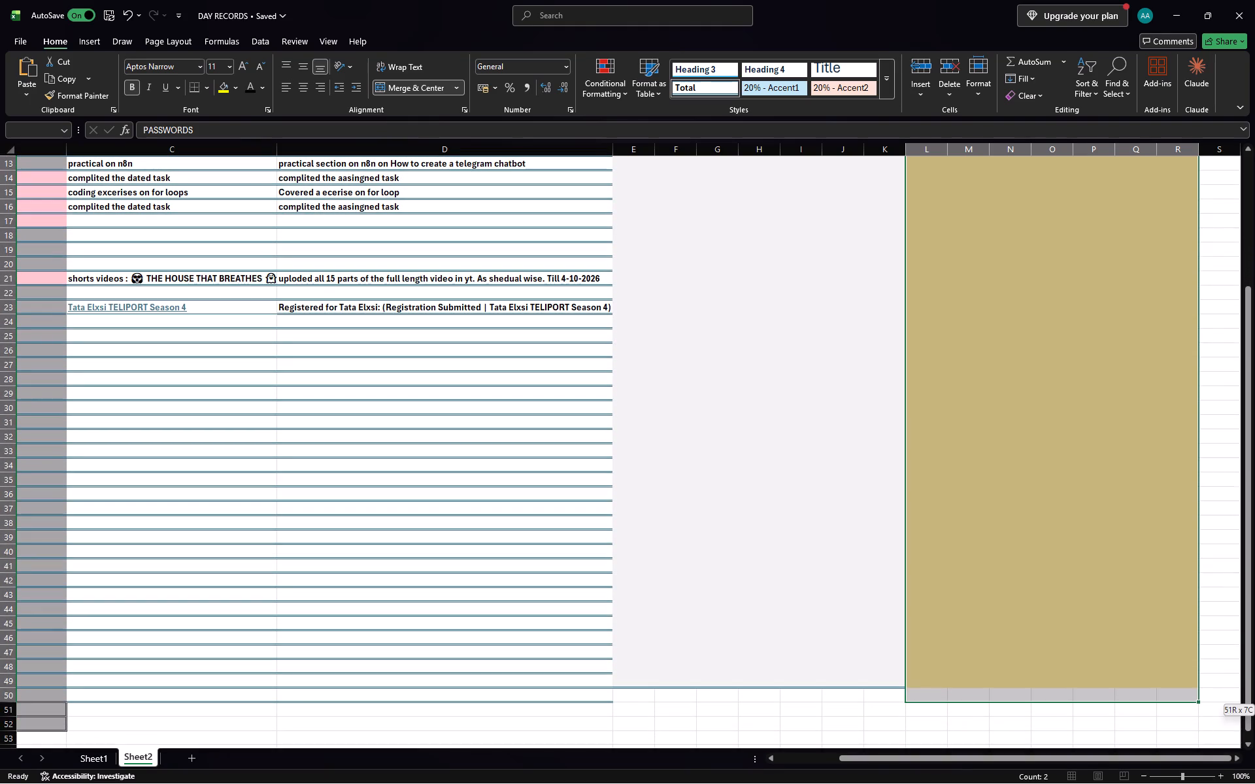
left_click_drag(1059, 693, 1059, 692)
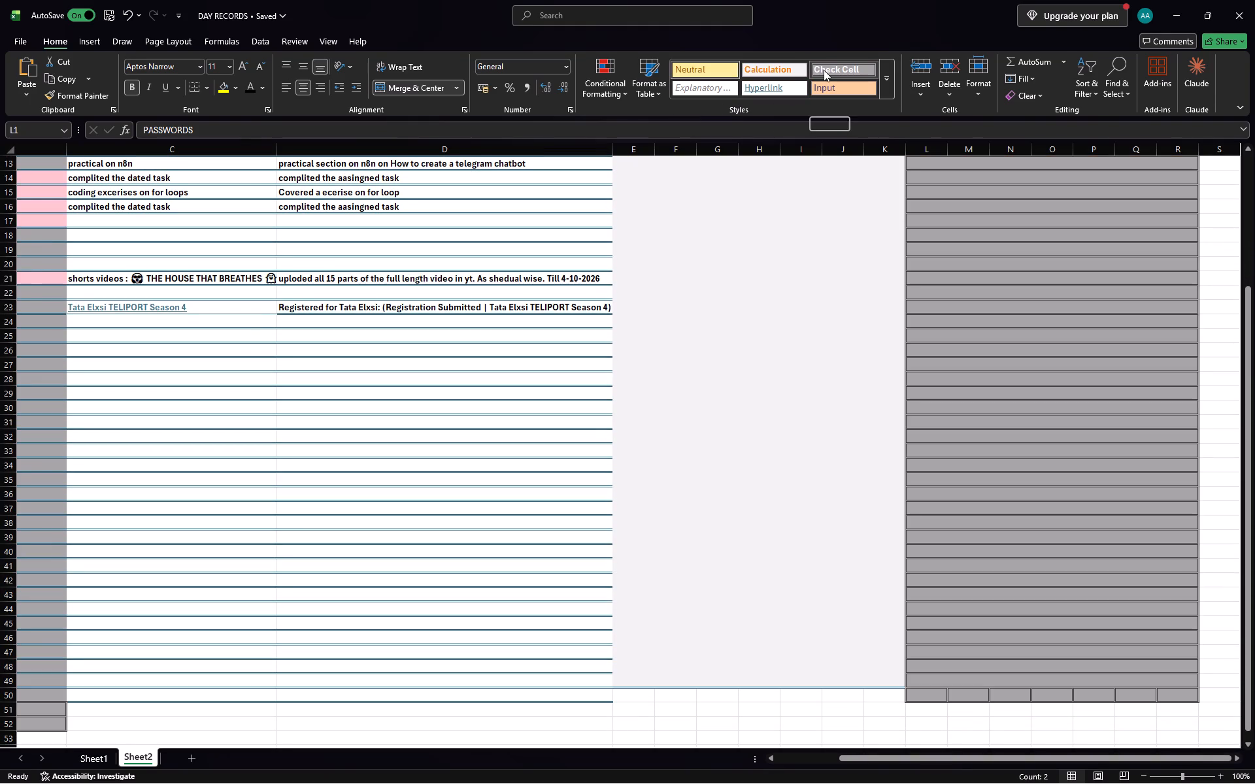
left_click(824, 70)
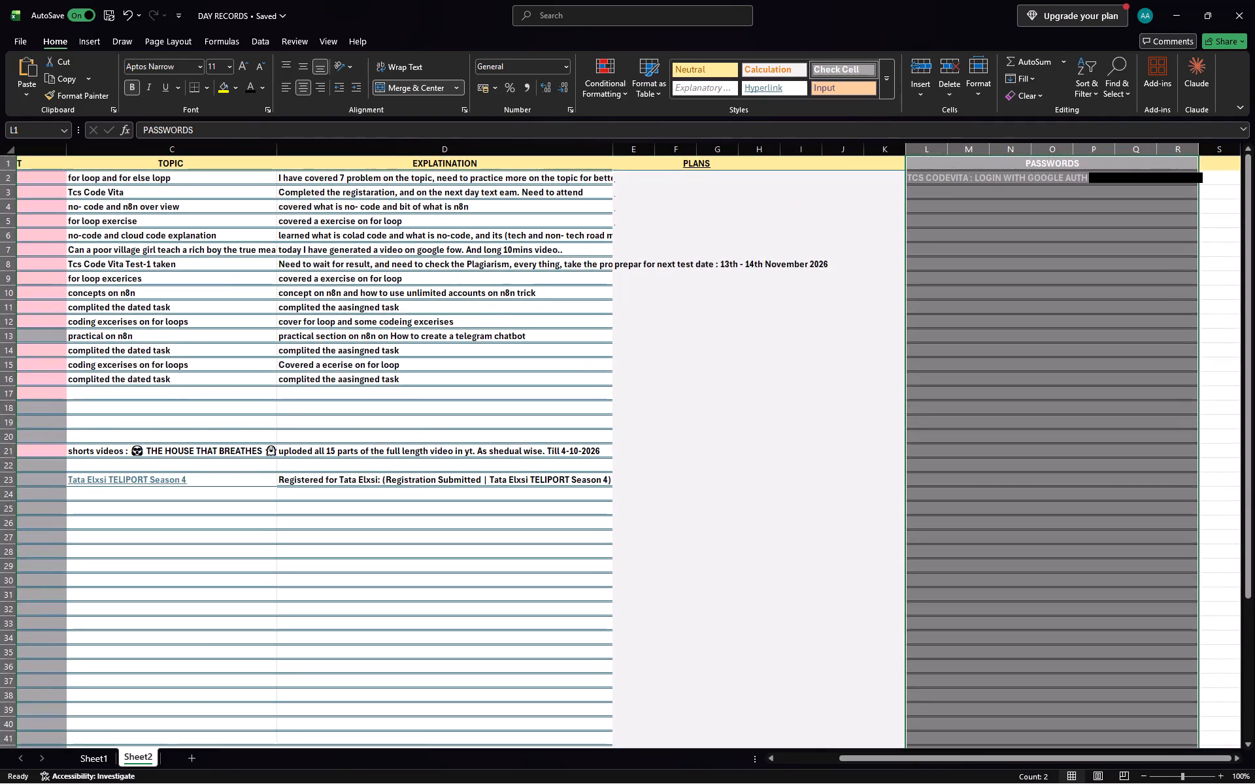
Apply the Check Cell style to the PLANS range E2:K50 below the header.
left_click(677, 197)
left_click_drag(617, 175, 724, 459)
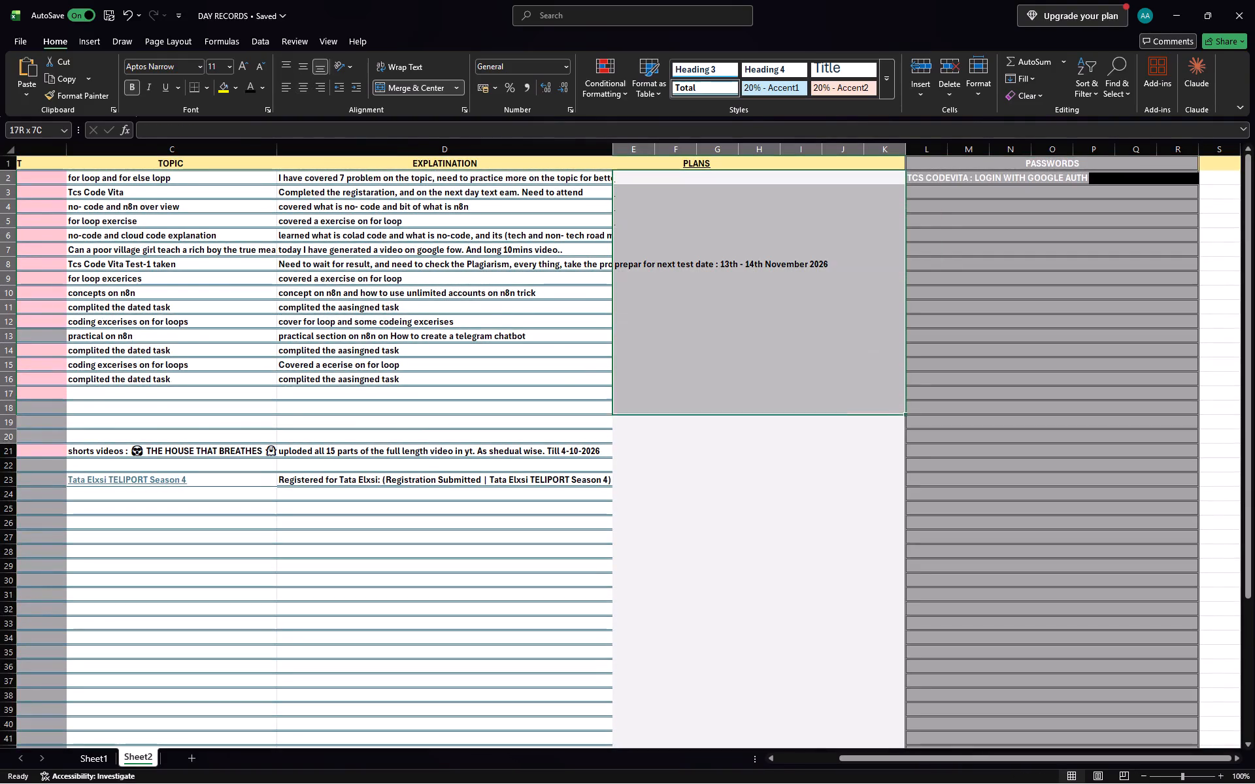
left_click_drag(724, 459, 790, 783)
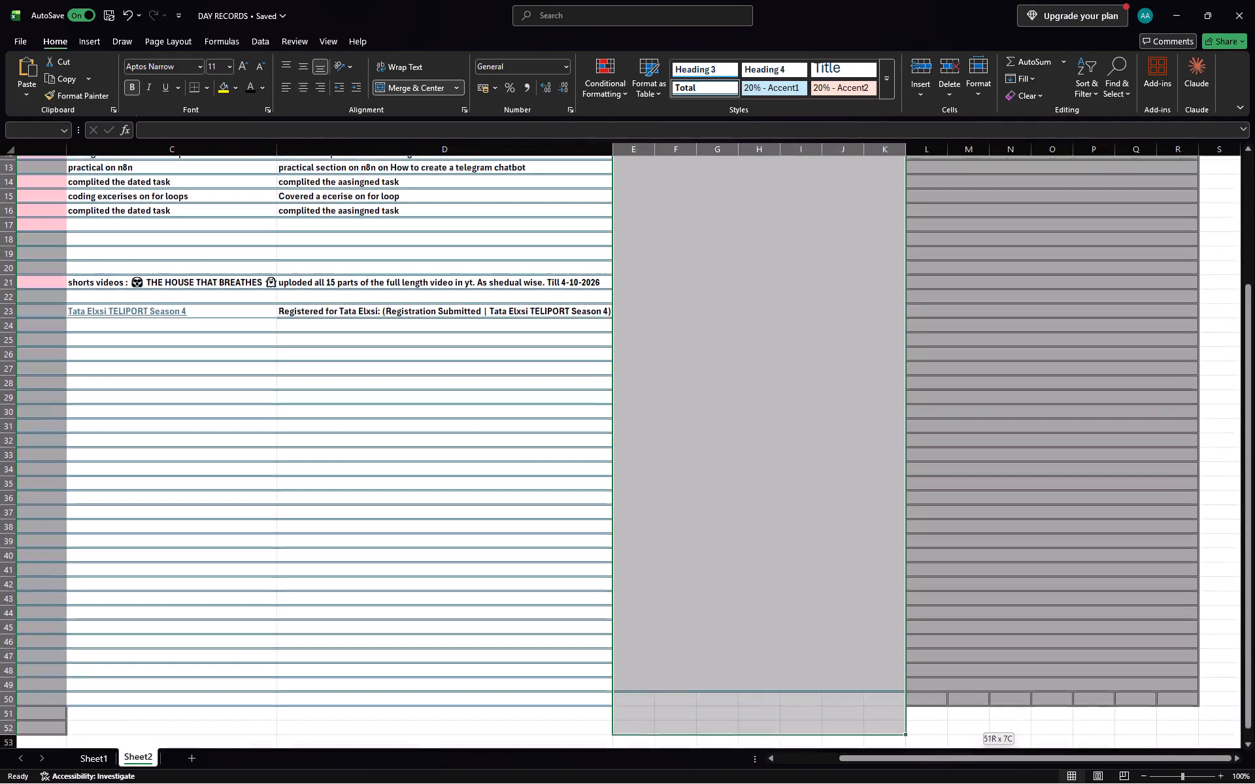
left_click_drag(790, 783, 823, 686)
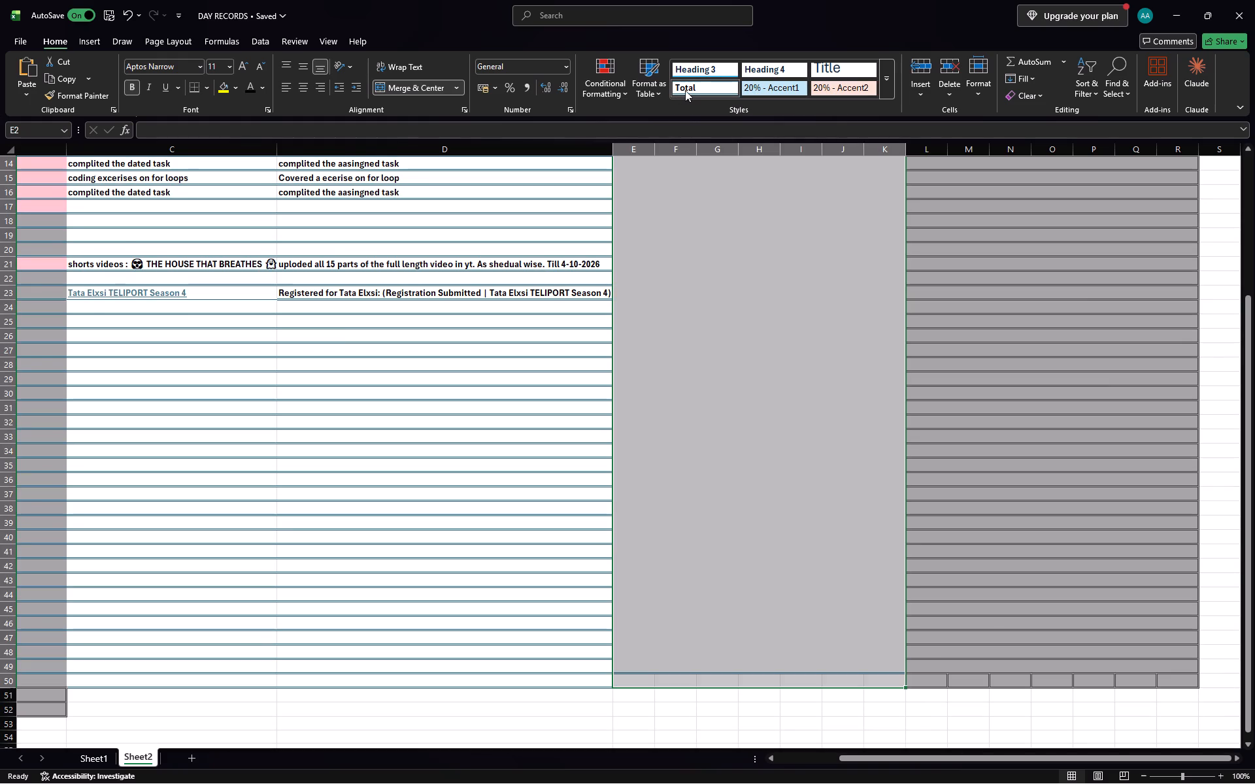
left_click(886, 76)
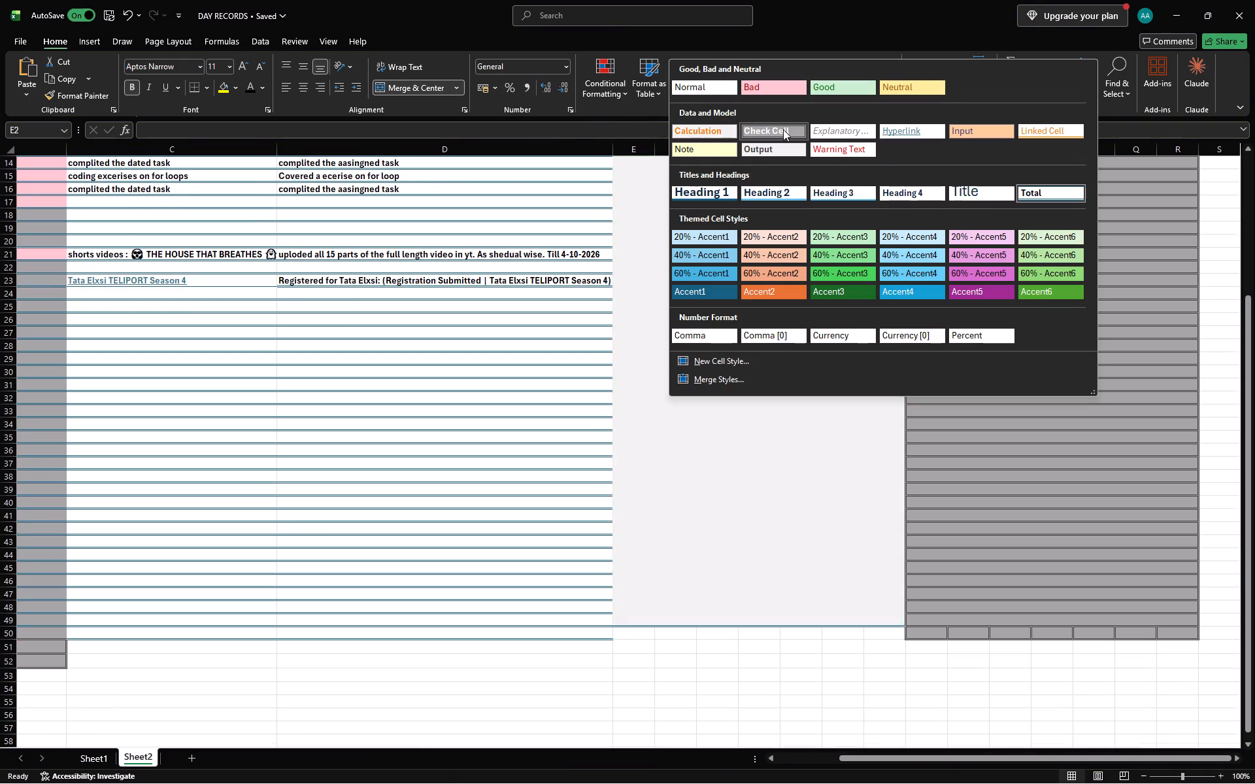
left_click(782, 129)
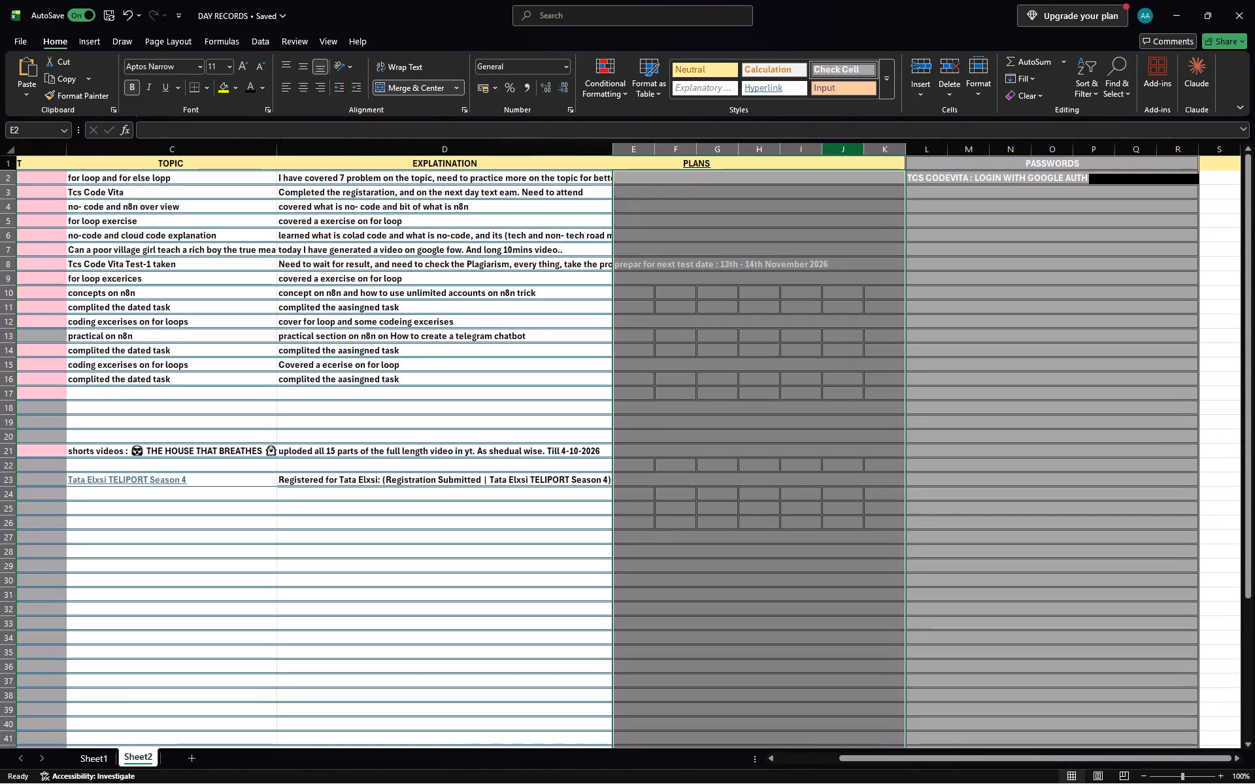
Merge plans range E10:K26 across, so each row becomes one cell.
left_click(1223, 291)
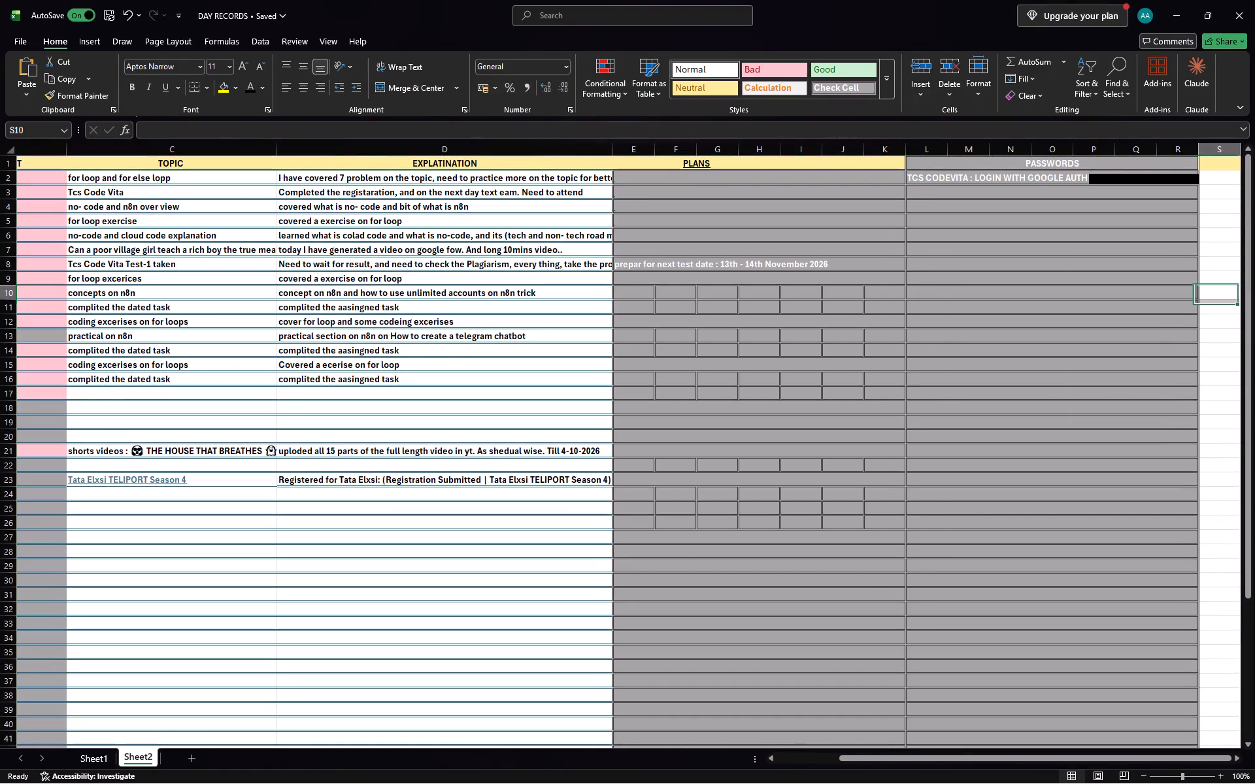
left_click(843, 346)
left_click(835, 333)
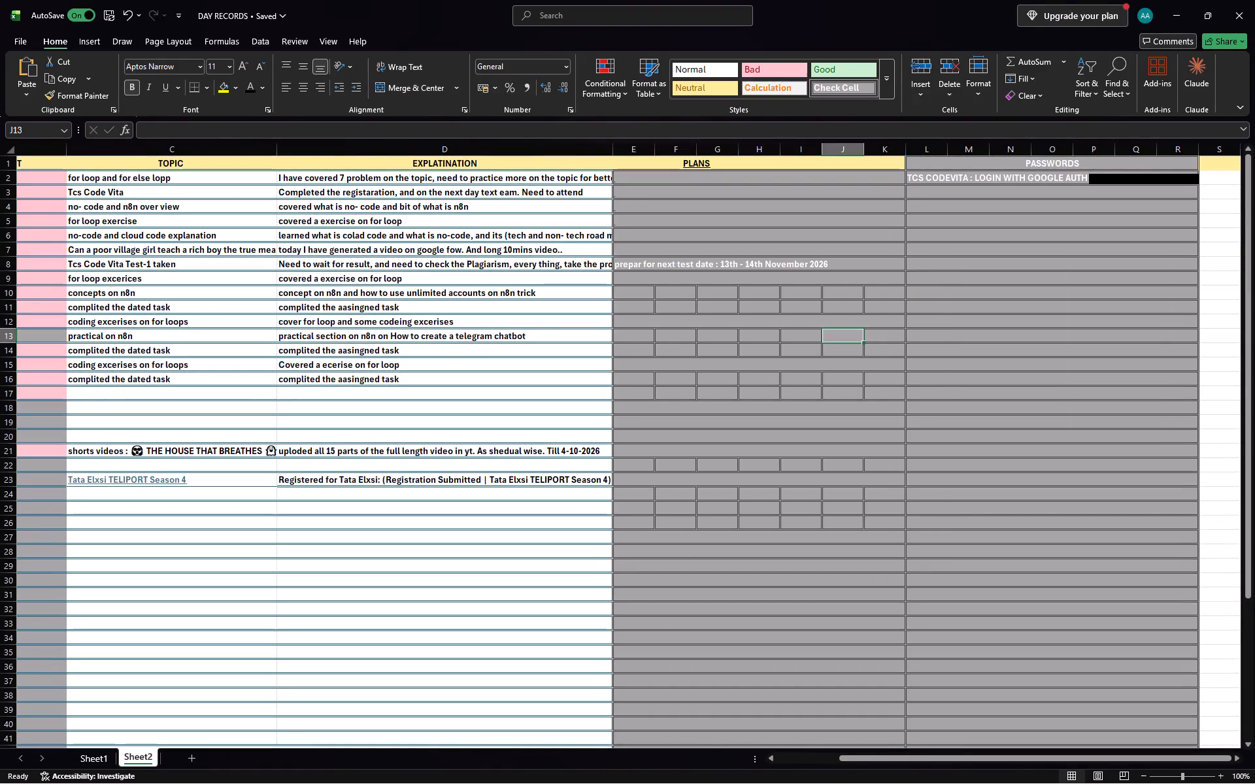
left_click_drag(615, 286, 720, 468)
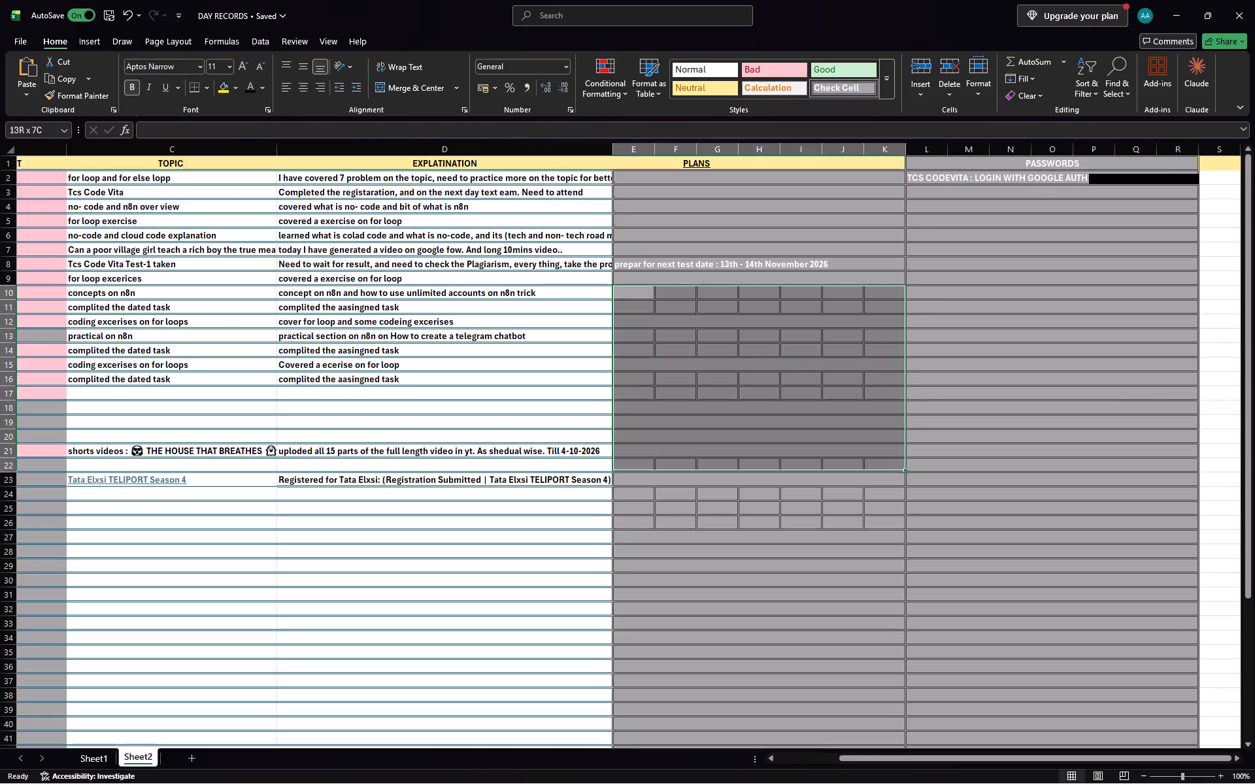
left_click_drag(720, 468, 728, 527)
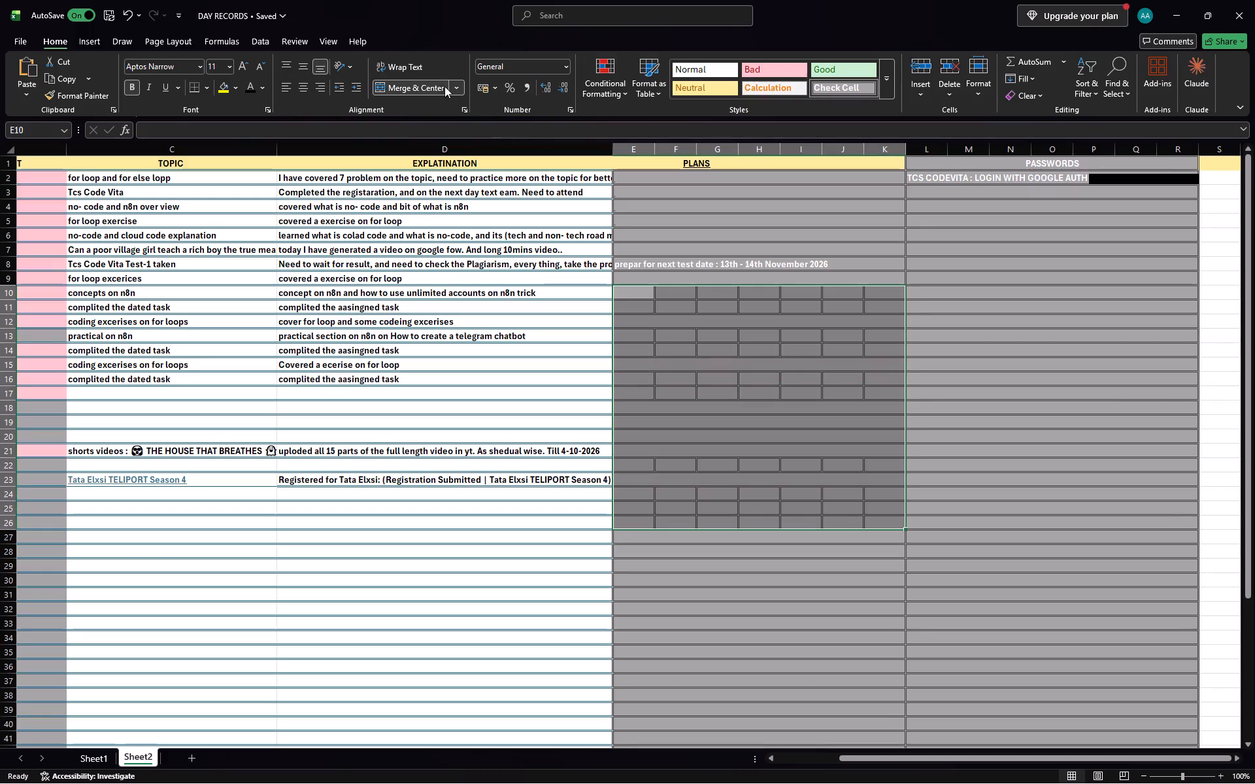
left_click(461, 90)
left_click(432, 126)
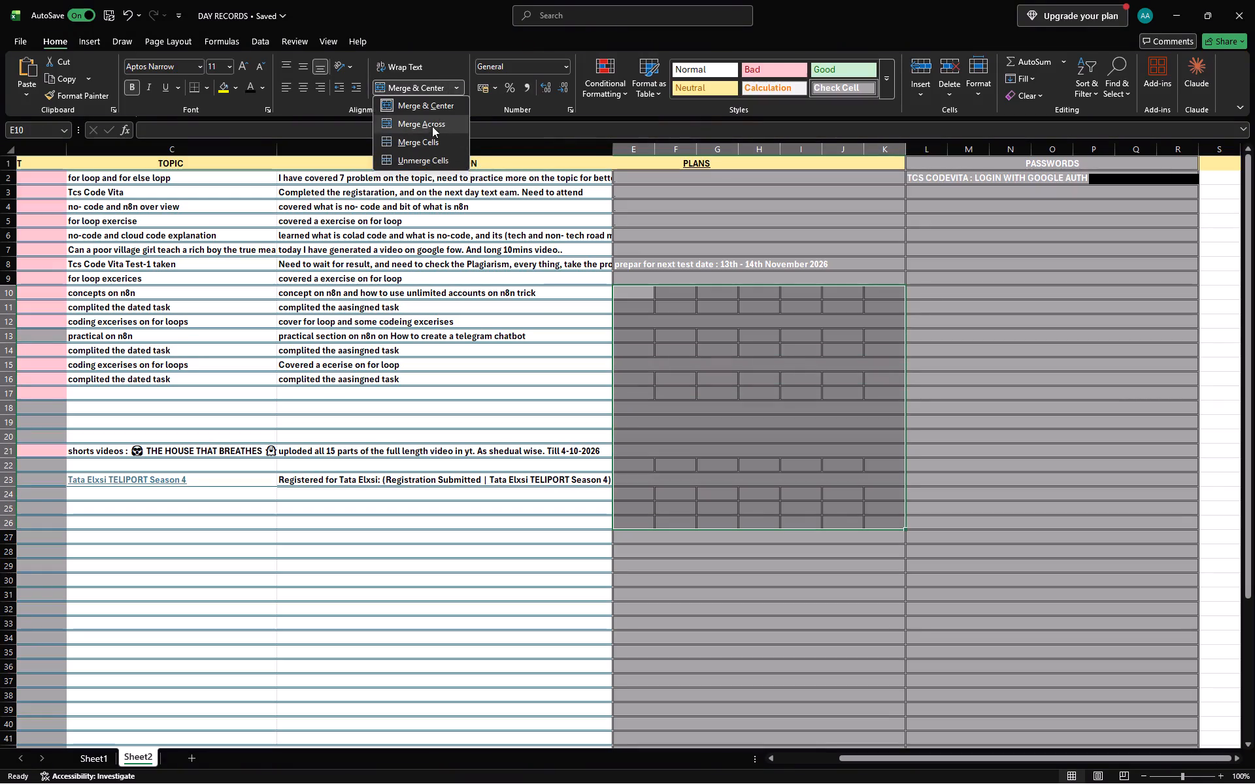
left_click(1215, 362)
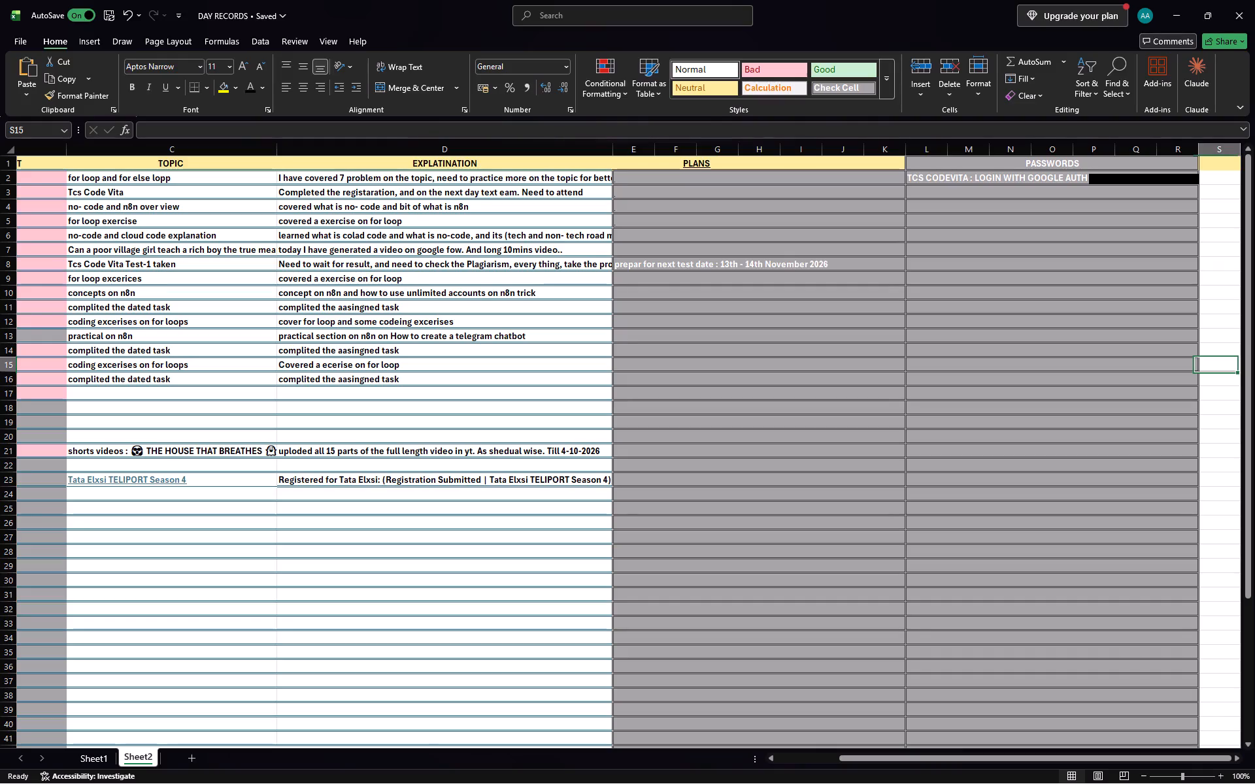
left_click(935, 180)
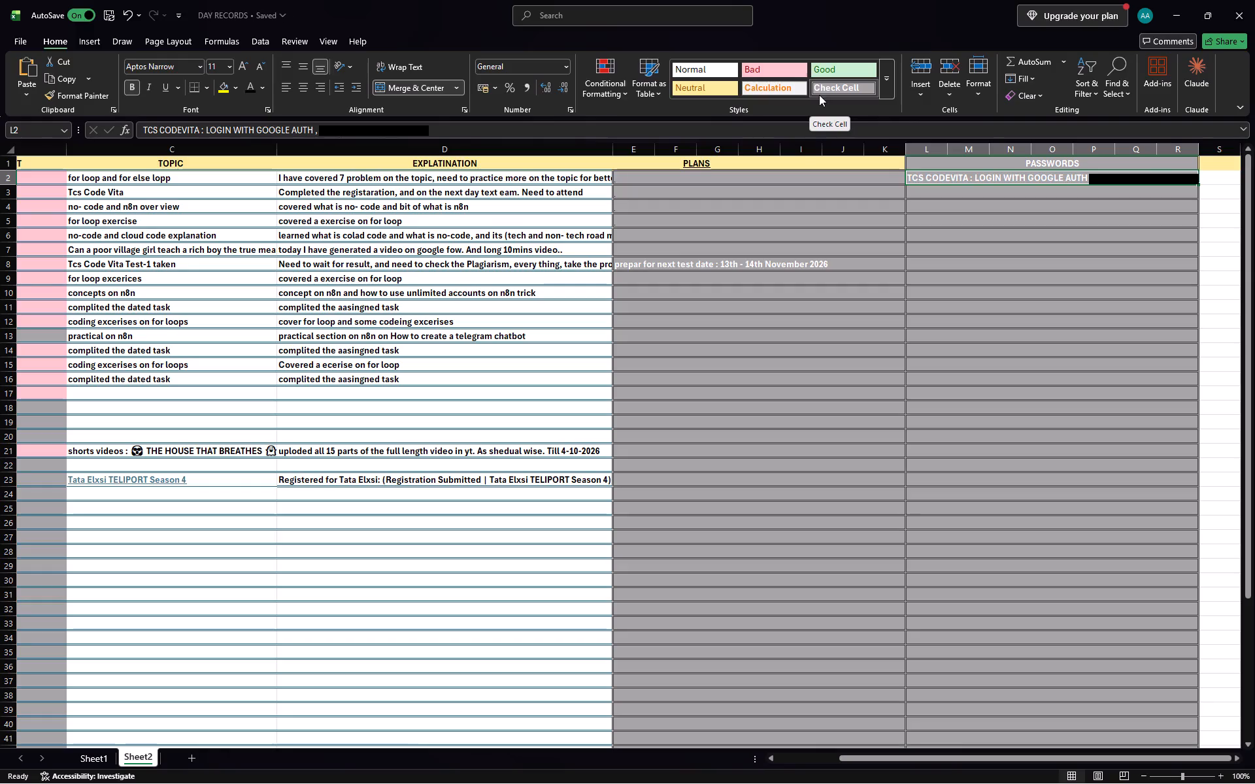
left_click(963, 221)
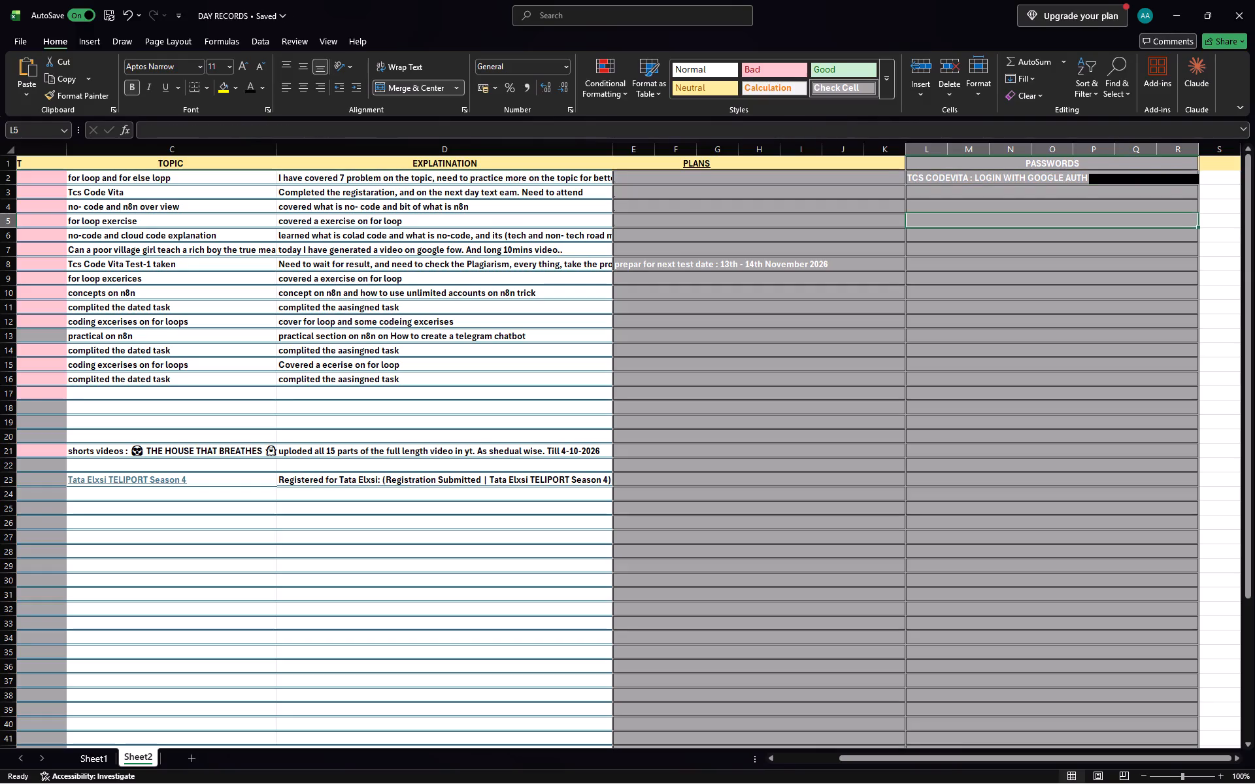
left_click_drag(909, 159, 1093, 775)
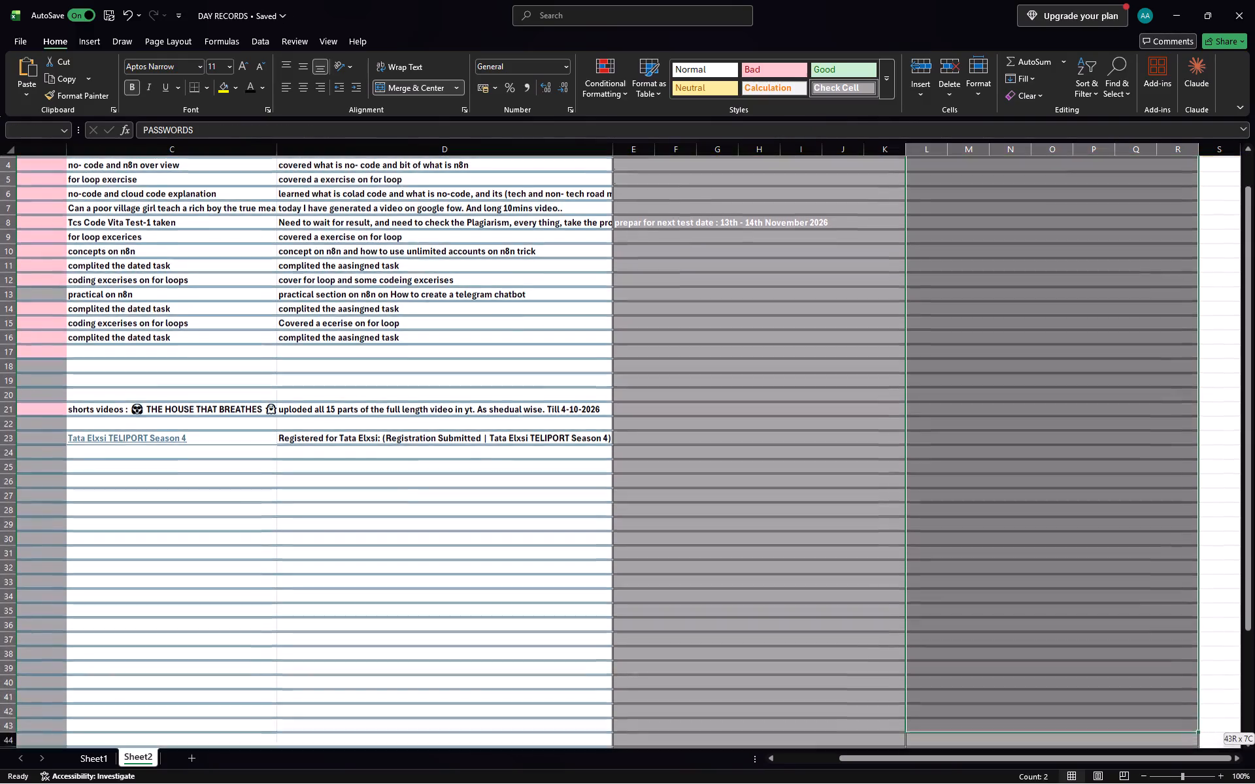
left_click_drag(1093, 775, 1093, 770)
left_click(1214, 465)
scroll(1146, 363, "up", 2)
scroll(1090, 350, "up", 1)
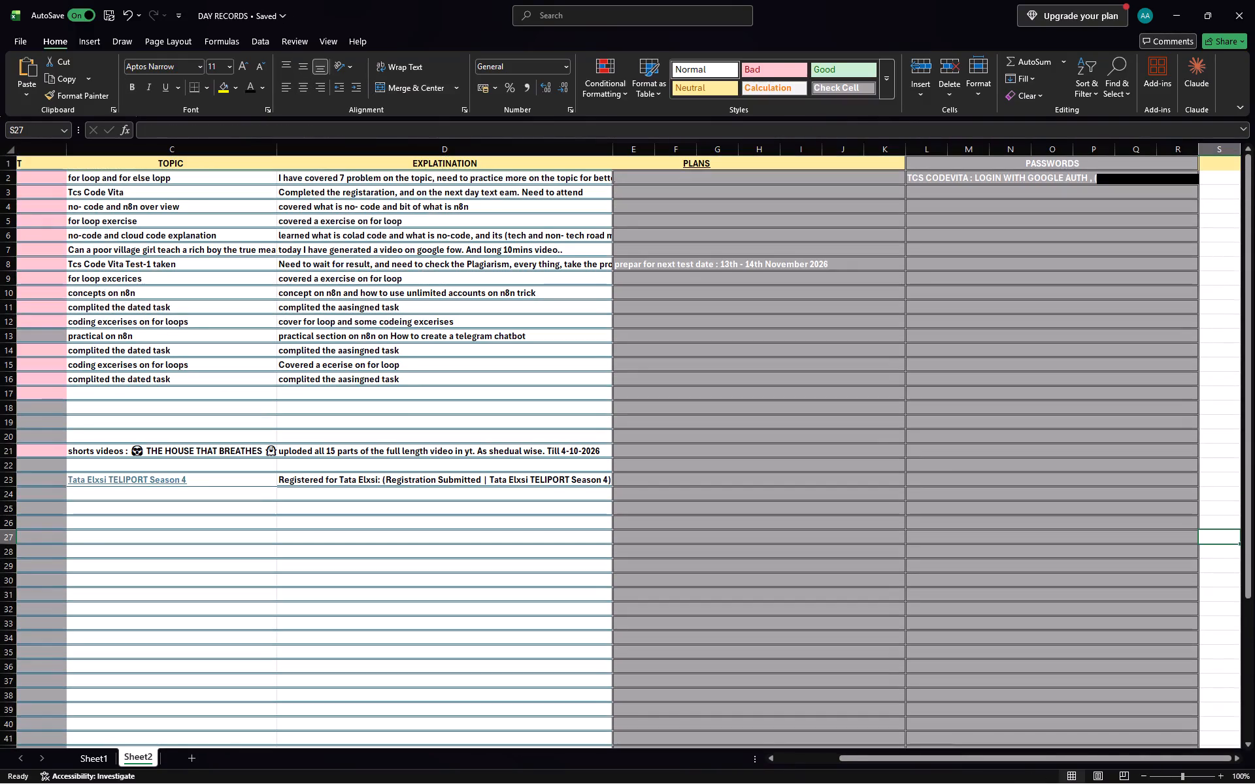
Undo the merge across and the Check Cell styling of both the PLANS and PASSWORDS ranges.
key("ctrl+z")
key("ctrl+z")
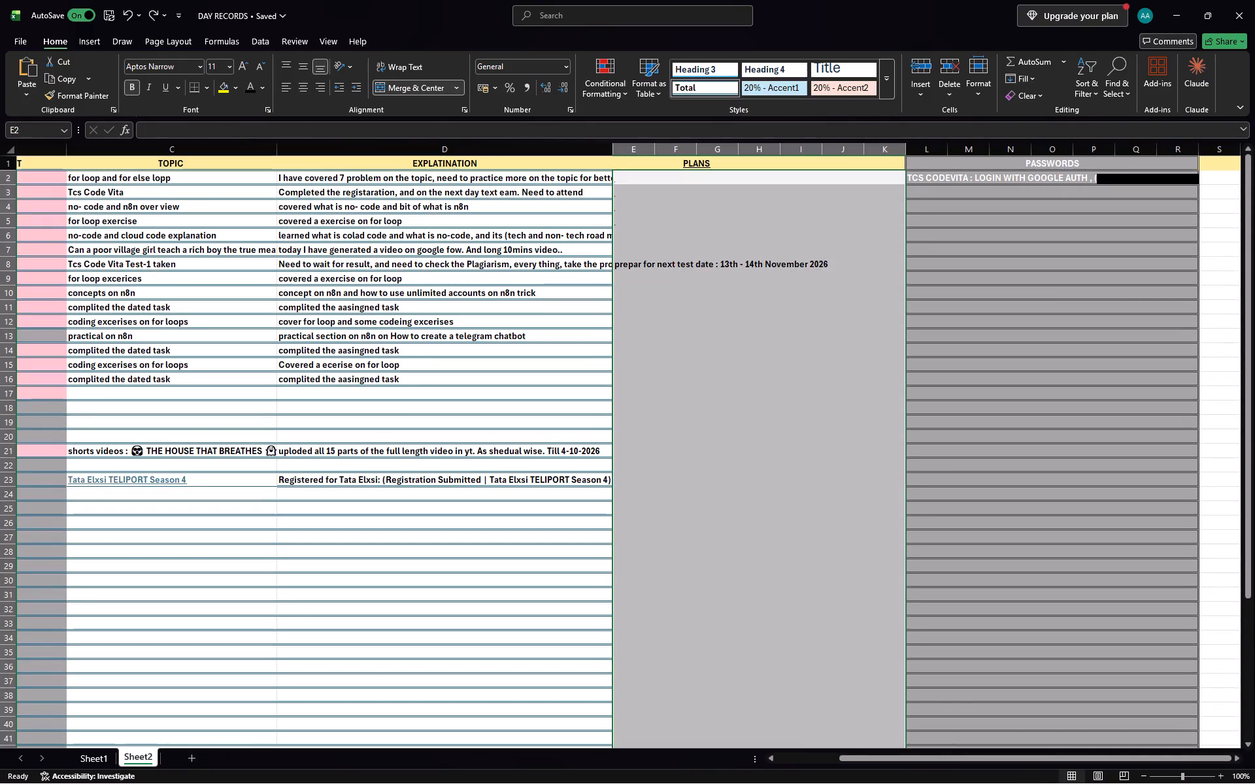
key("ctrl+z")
Apply the Check Cell style to PASSWORDS columns L:R from row 2 to the bottom of the area, leaving out the header.
left_click(924, 192)
left_click_drag(907, 175, 980, 314)
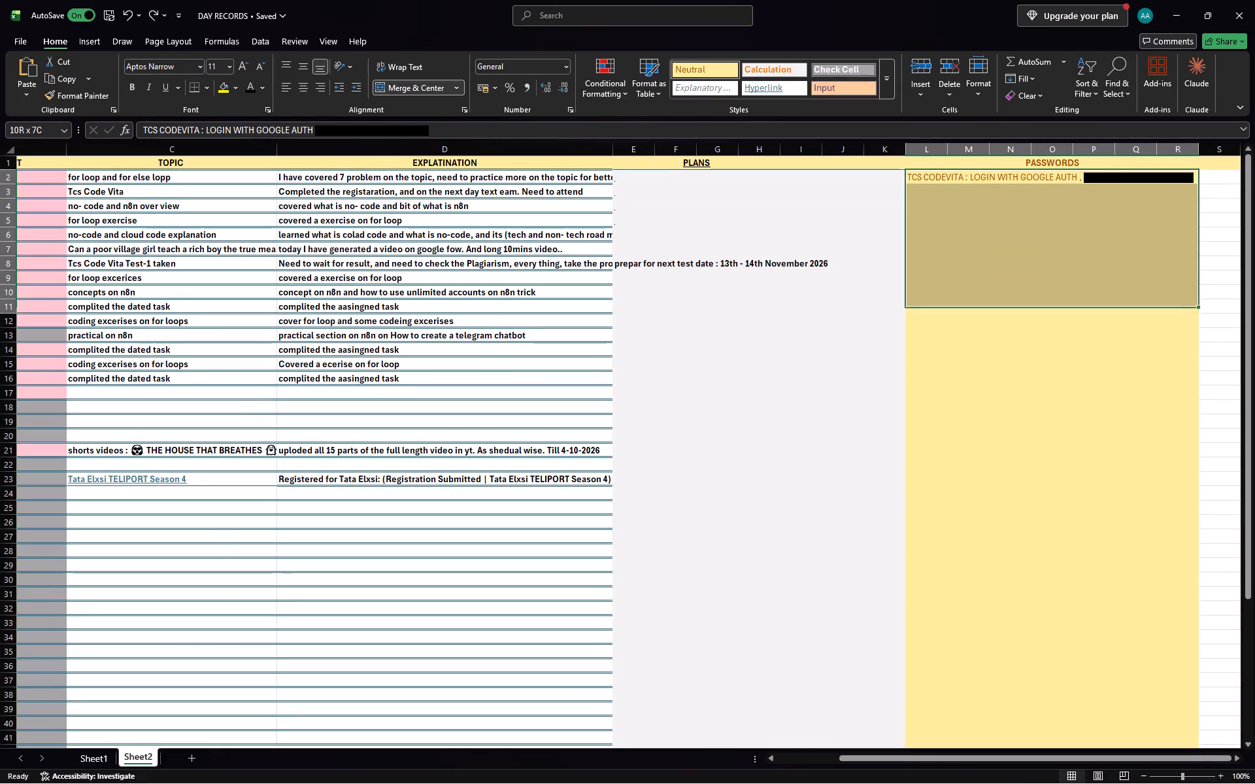
left_click_drag(980, 314, 1056, 721)
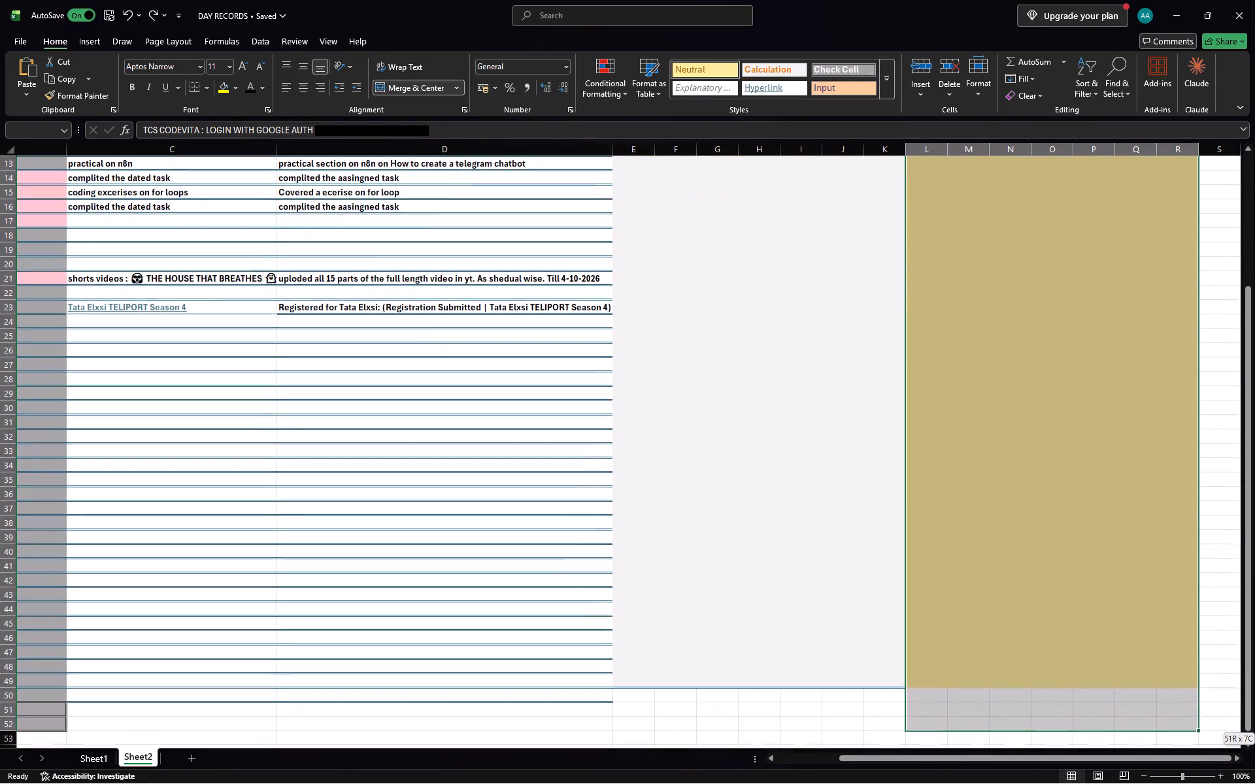
left_click_drag(1056, 721, 1056, 693)
left_click(862, 74)
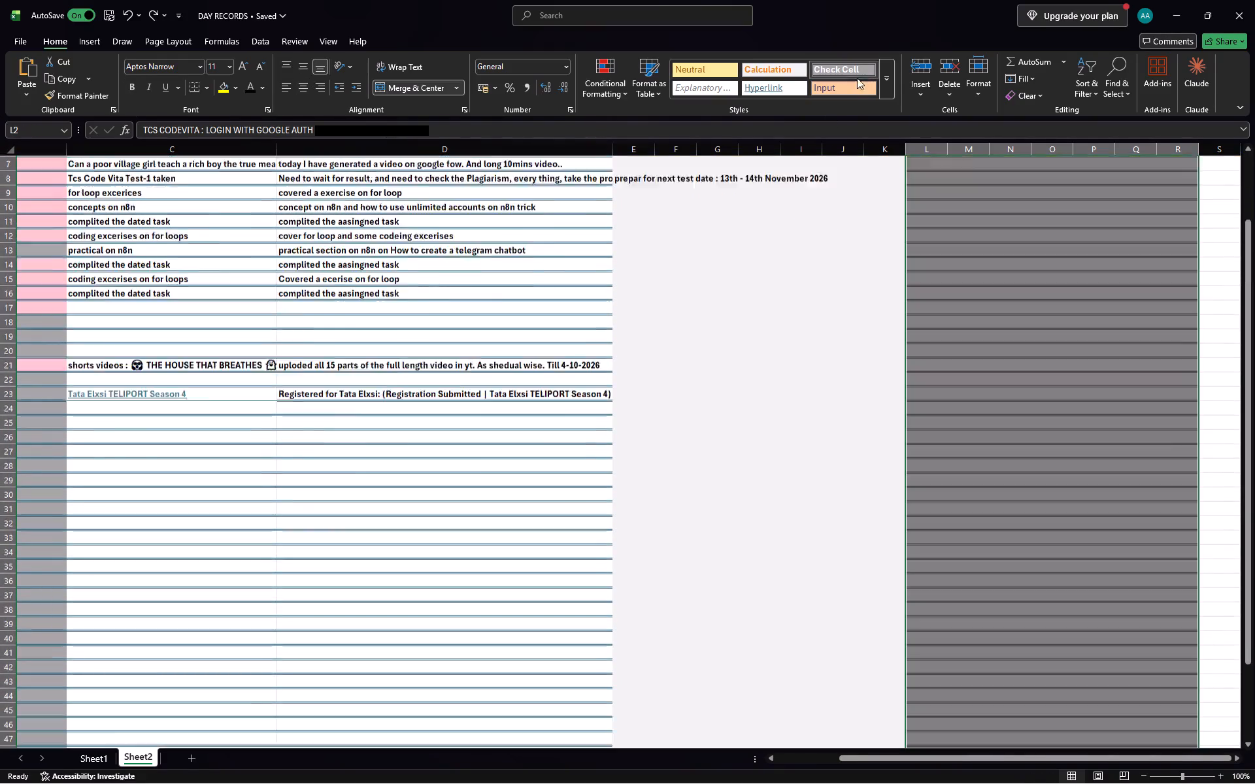
scroll(806, 218, "up", 3)
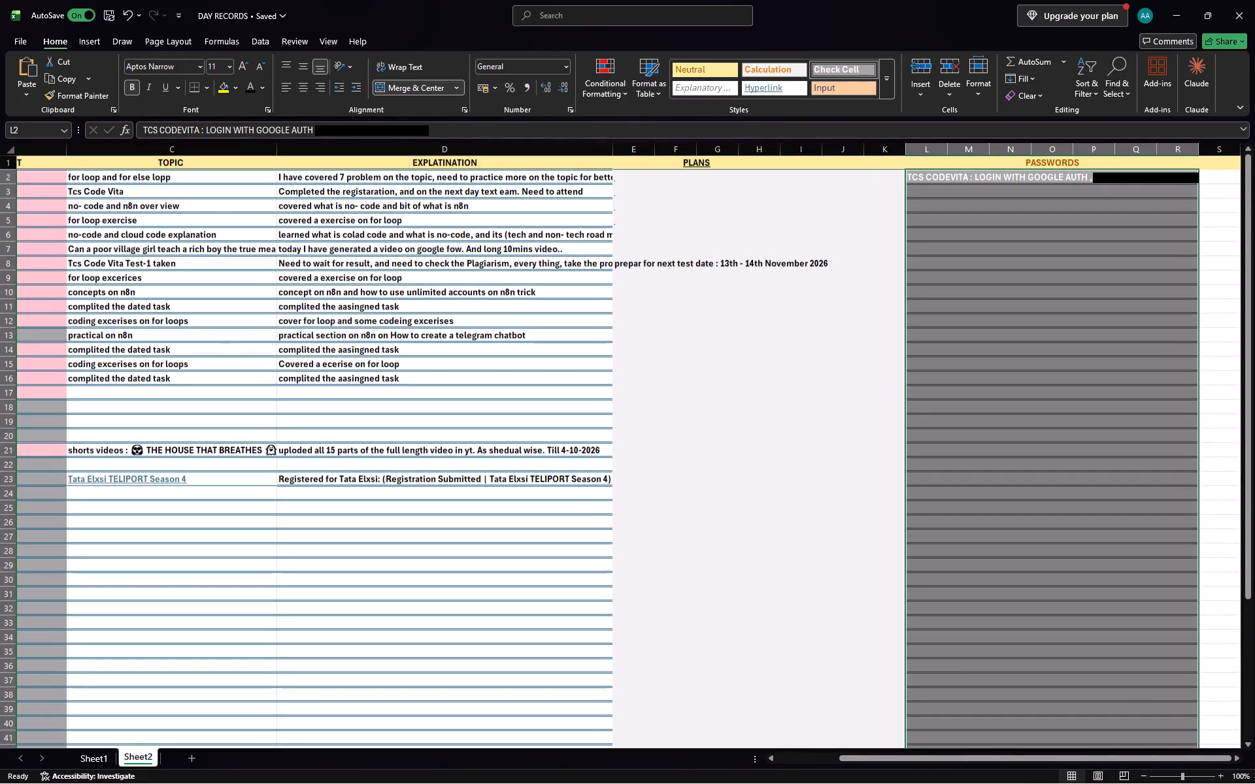
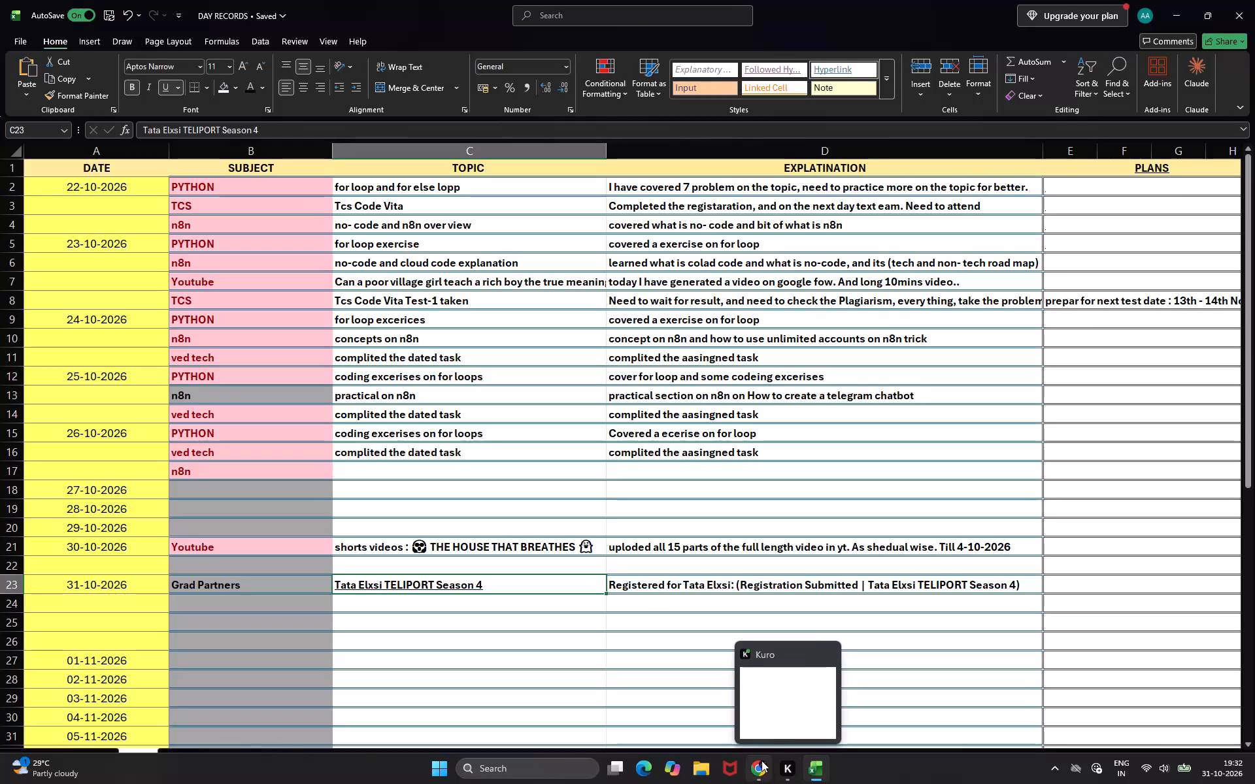
Switch from the DAY RECORDS workbook to the Chrome browser window.
left_click(761, 760)
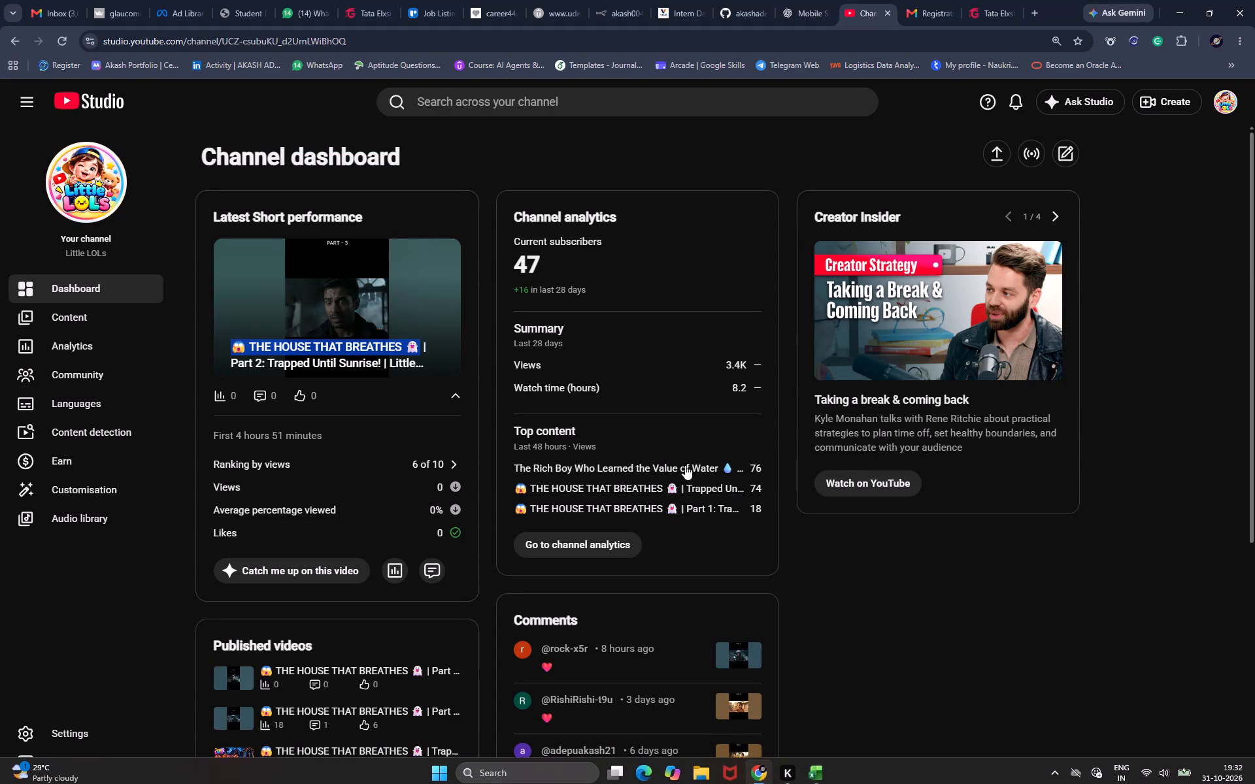
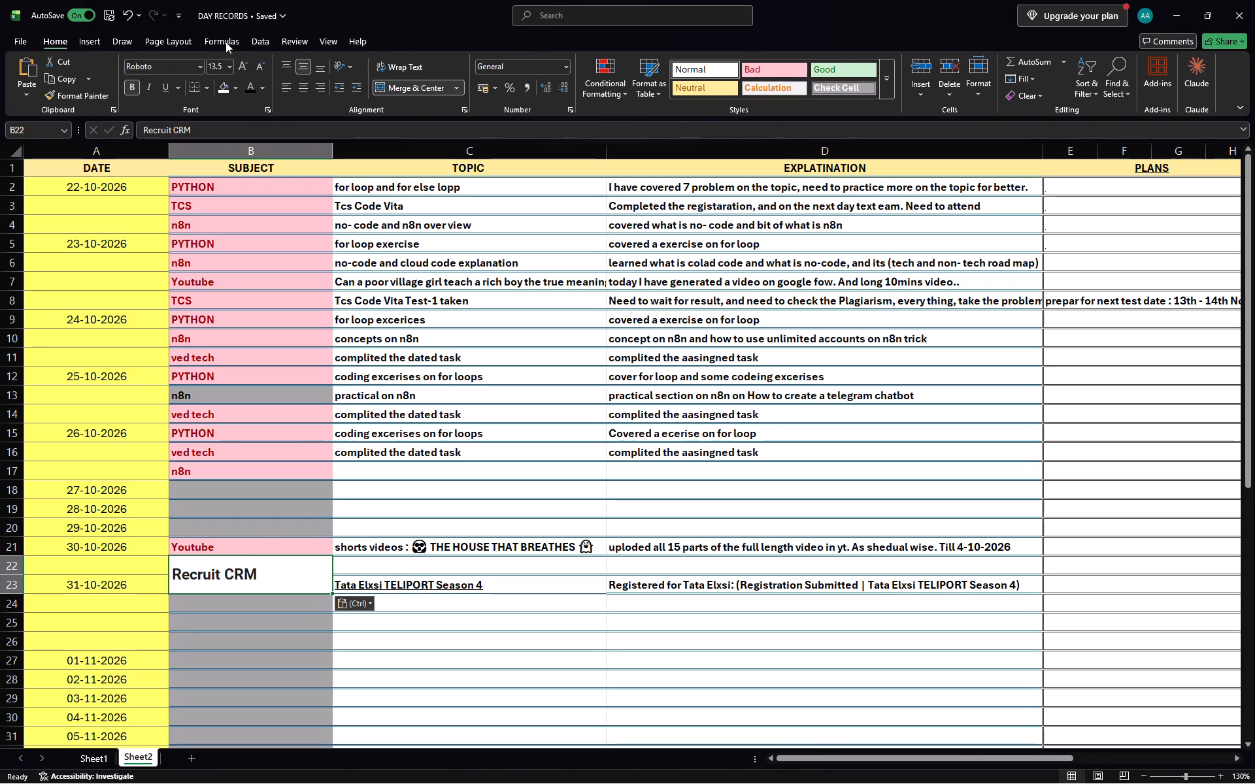
Clear the font size value for the merged Recruit CRM cell at B22 in the SUBJECT column.
left_click(224, 61)
key("BackSpace")
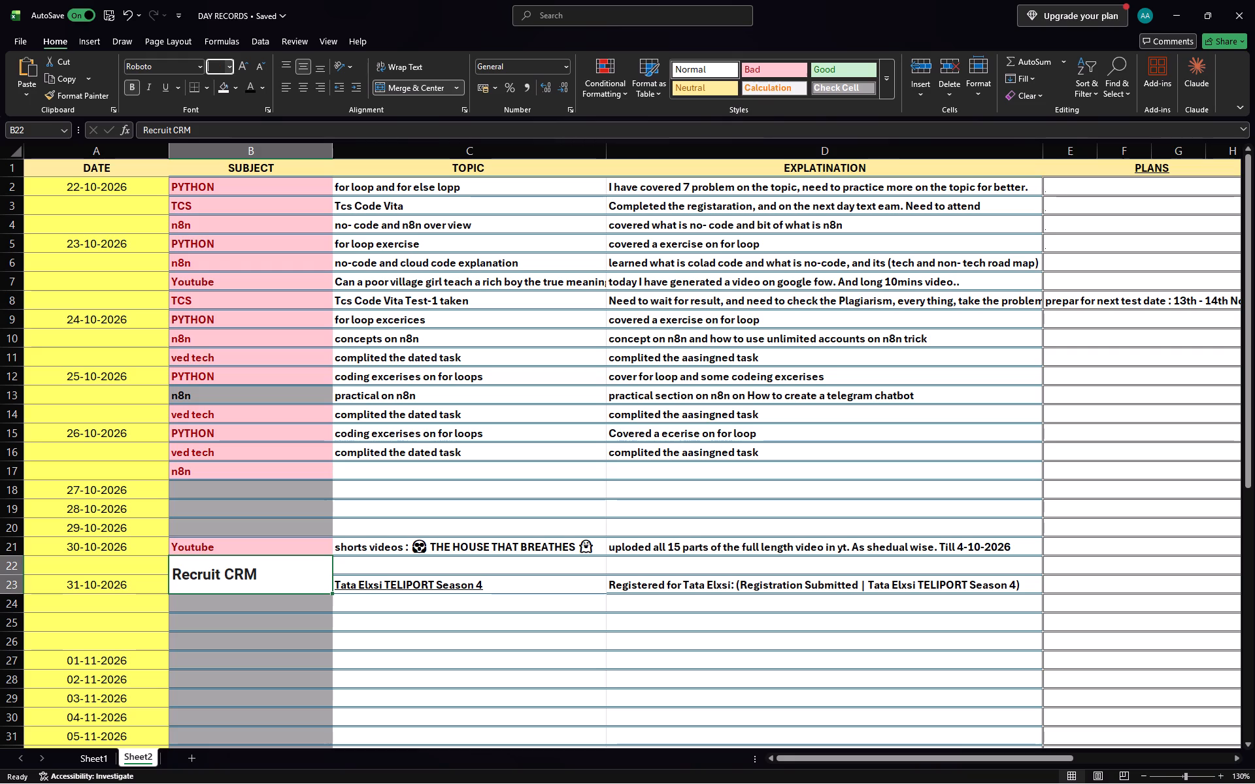
Set the font size of the Recruit CRM subject cell B22 to 13.
type("13")
key("Return")
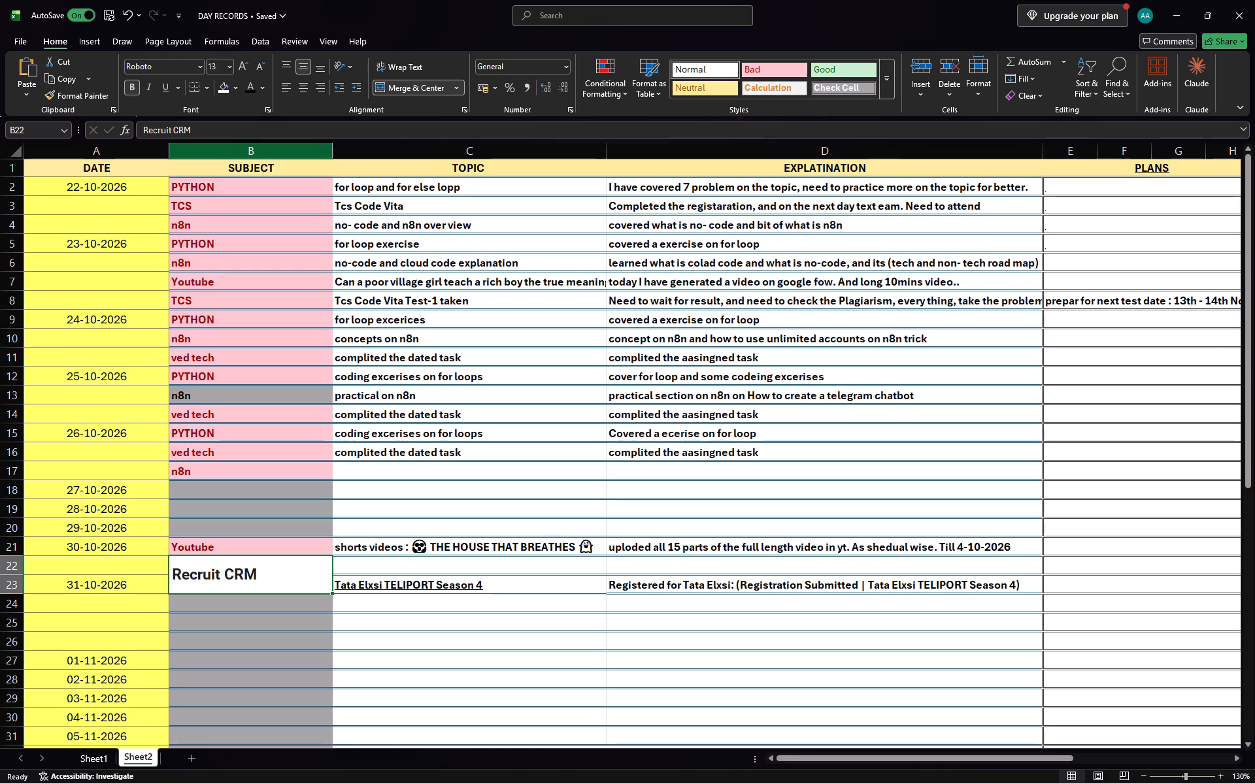
Copy the Recruit CRM text from merged cell B22 and clear it from the cell.
left_click(257, 576)
left_click(275, 577)
left_click_drag(331, 595, 326, 583)
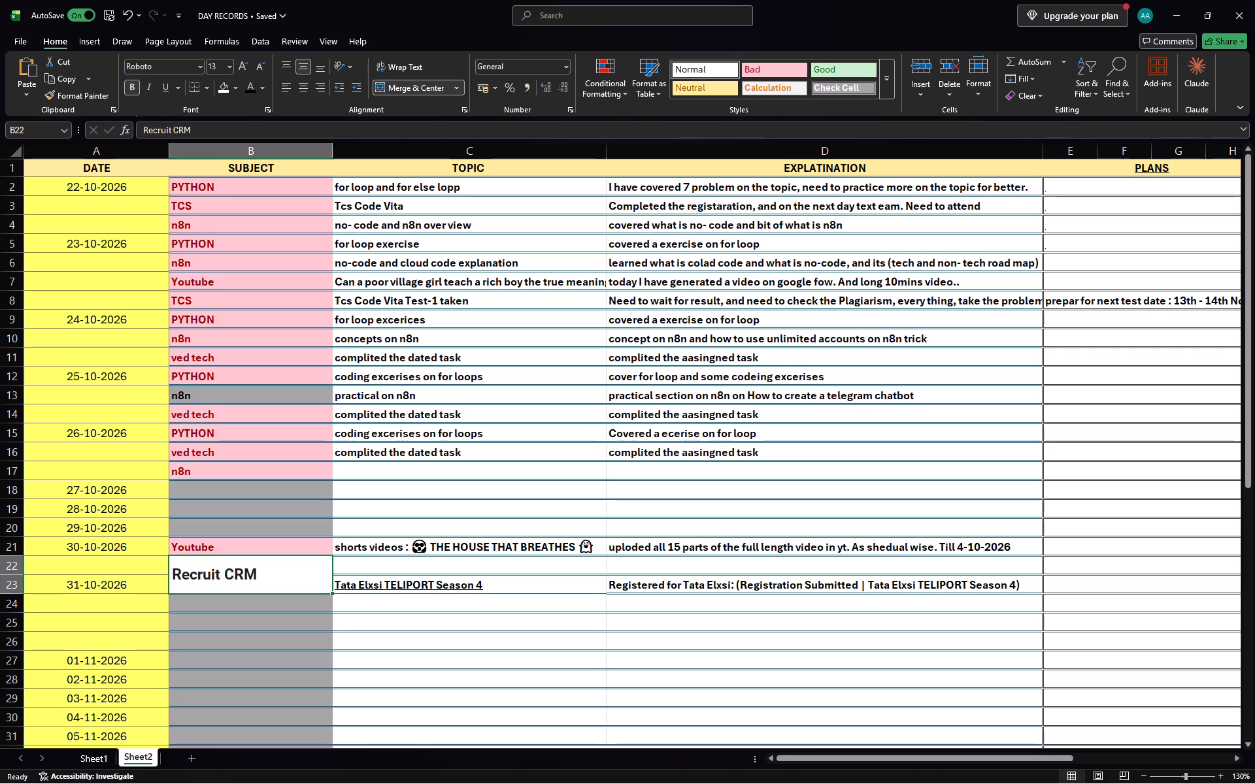
double_click(263, 576)
key("ctrl+a")
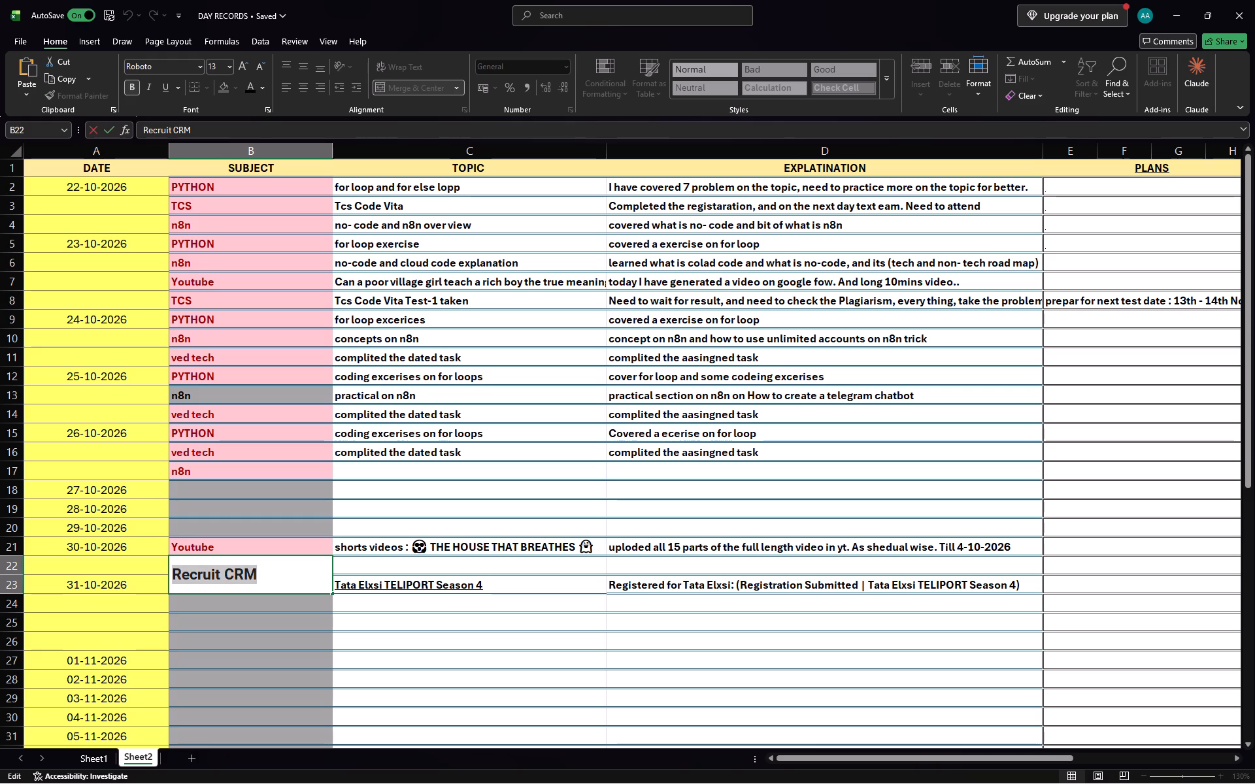
key("ctrl+c")
key("BackSpace")
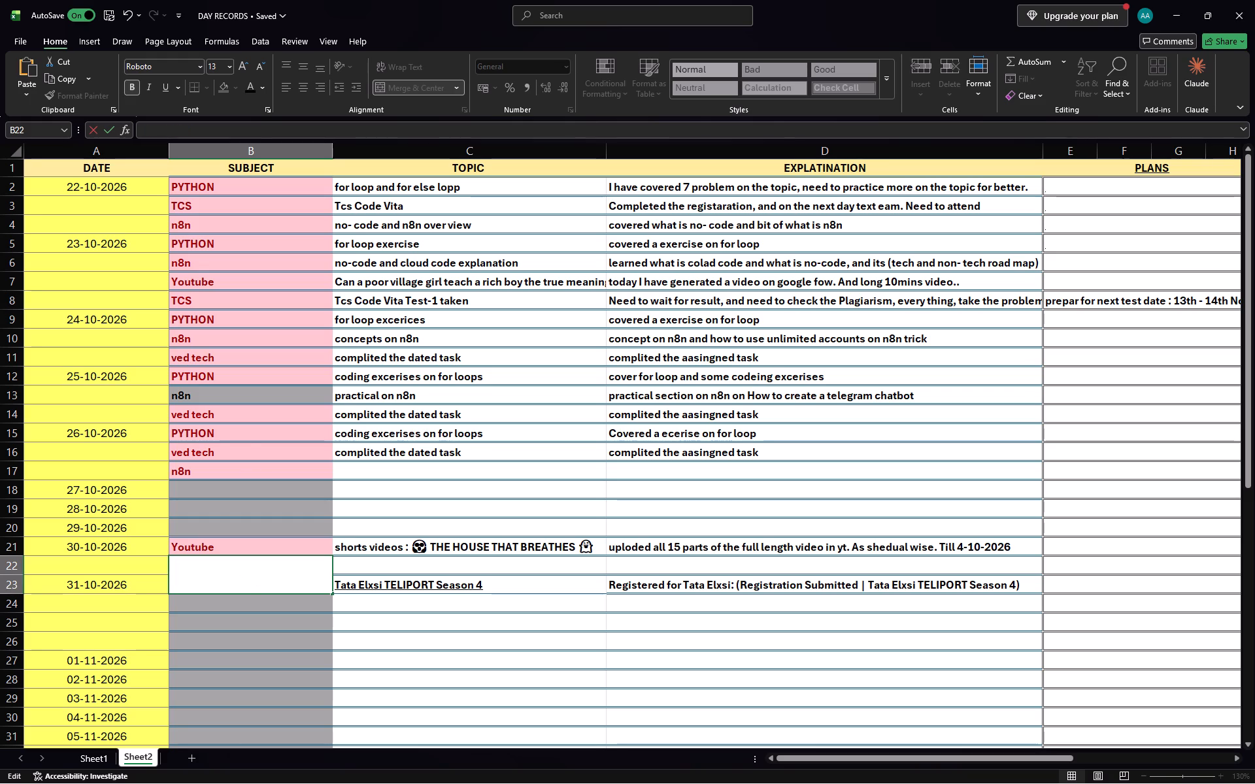
key("BackSpace")
key("BackSpace")
key("BackSpace")
key("BackSpace")
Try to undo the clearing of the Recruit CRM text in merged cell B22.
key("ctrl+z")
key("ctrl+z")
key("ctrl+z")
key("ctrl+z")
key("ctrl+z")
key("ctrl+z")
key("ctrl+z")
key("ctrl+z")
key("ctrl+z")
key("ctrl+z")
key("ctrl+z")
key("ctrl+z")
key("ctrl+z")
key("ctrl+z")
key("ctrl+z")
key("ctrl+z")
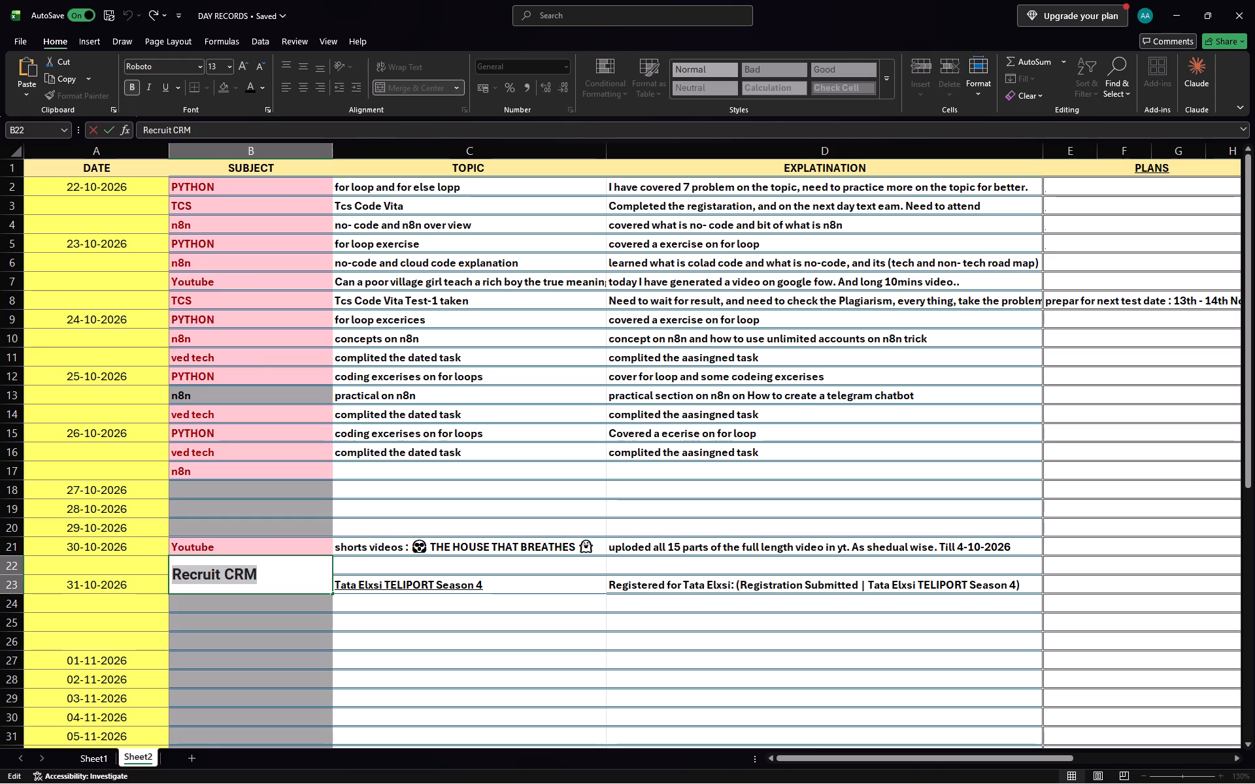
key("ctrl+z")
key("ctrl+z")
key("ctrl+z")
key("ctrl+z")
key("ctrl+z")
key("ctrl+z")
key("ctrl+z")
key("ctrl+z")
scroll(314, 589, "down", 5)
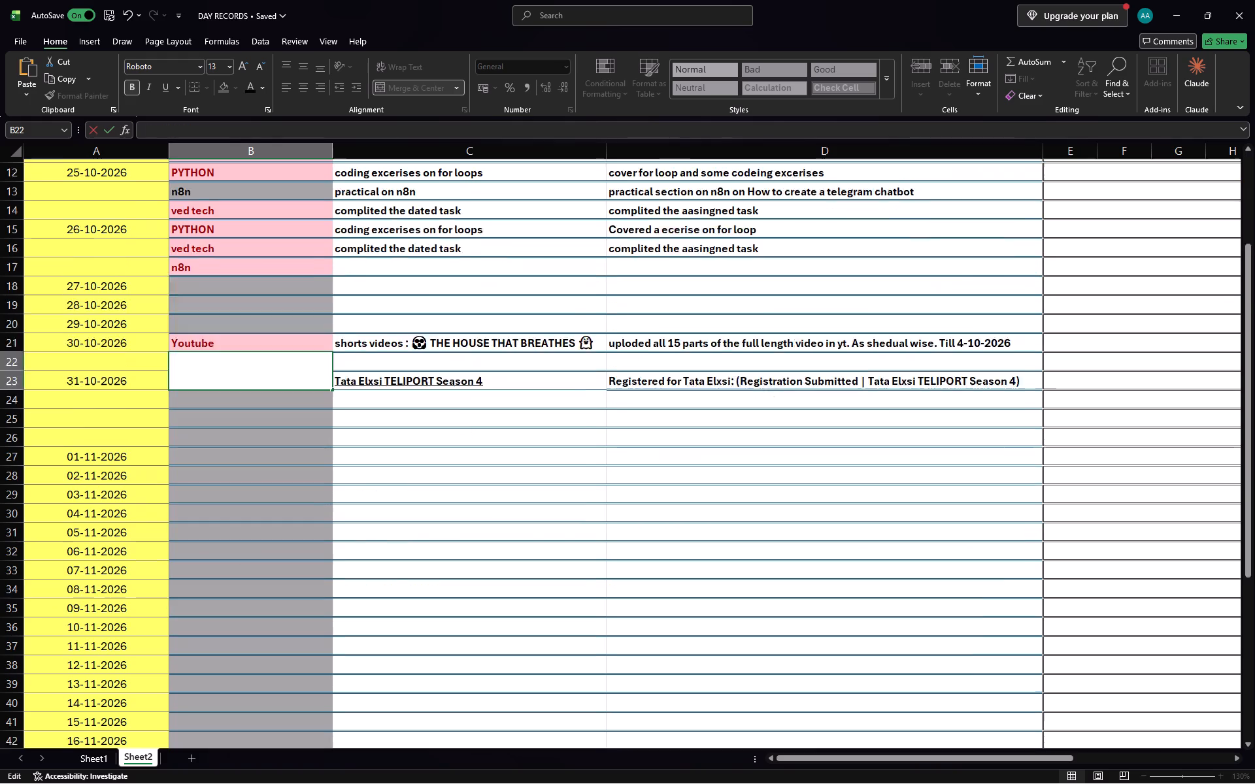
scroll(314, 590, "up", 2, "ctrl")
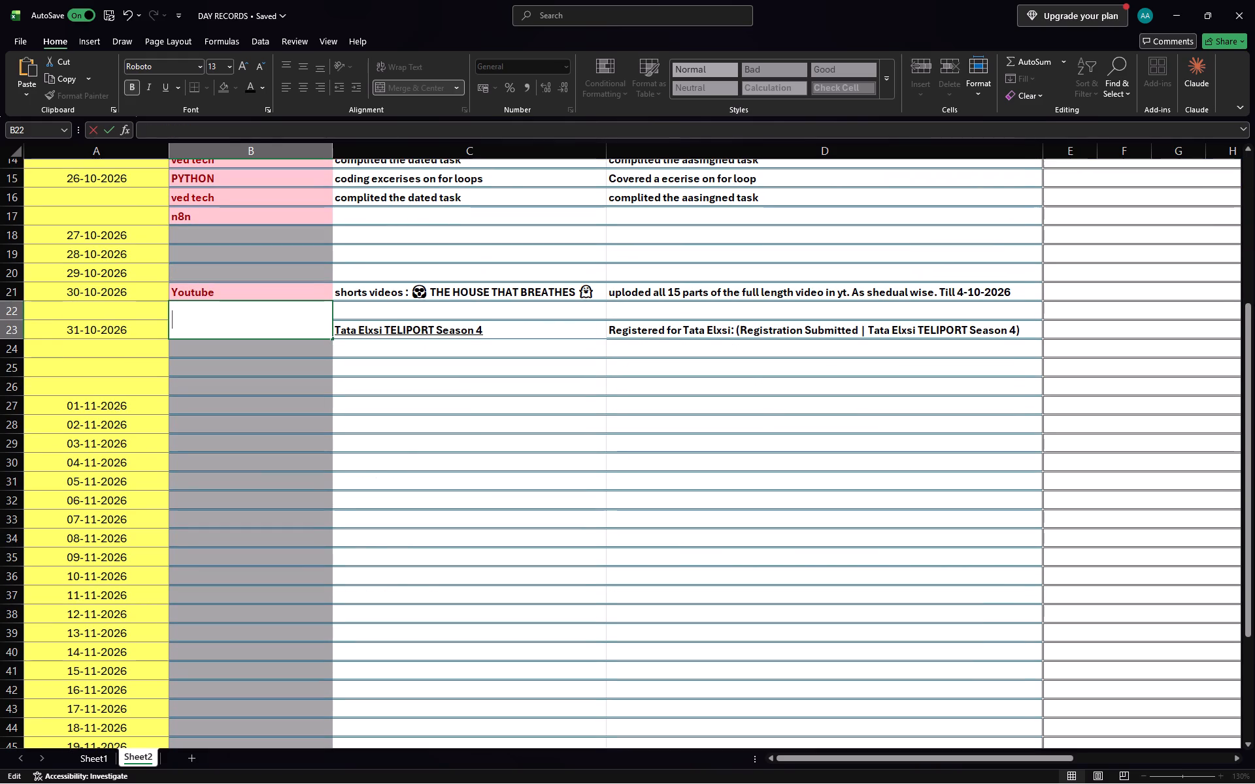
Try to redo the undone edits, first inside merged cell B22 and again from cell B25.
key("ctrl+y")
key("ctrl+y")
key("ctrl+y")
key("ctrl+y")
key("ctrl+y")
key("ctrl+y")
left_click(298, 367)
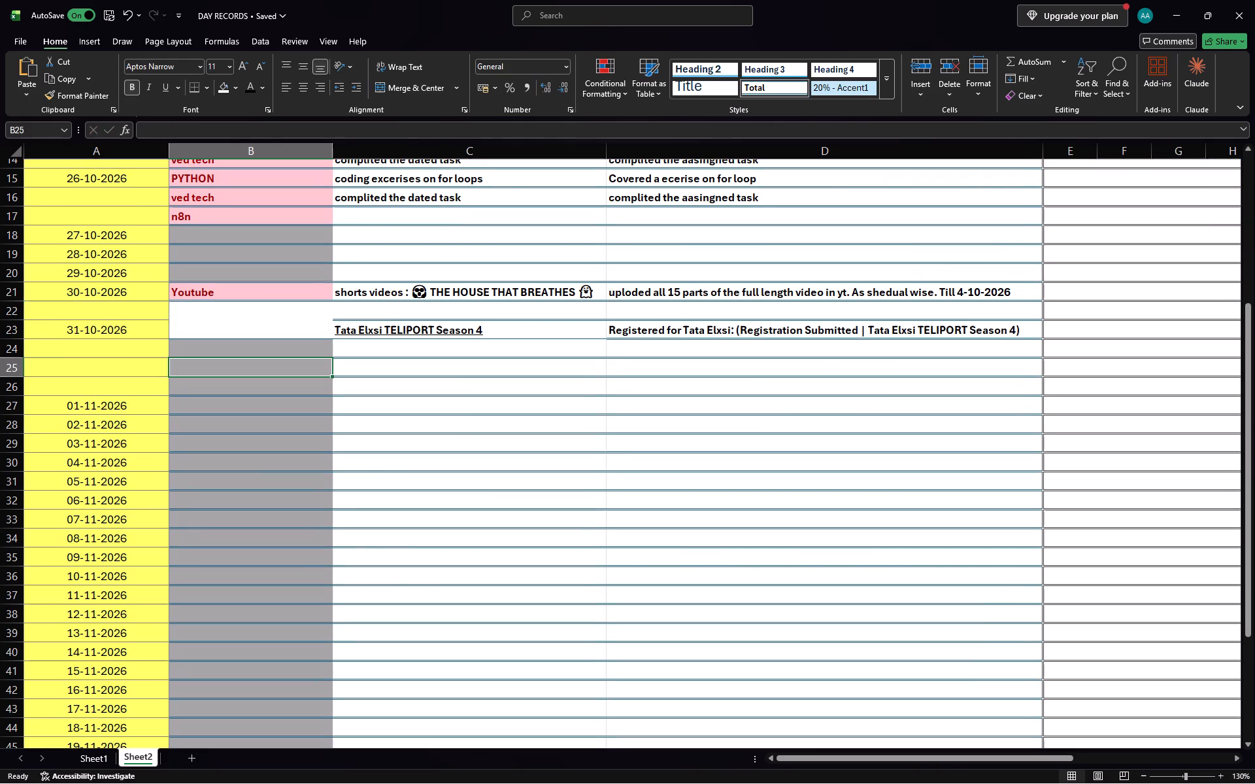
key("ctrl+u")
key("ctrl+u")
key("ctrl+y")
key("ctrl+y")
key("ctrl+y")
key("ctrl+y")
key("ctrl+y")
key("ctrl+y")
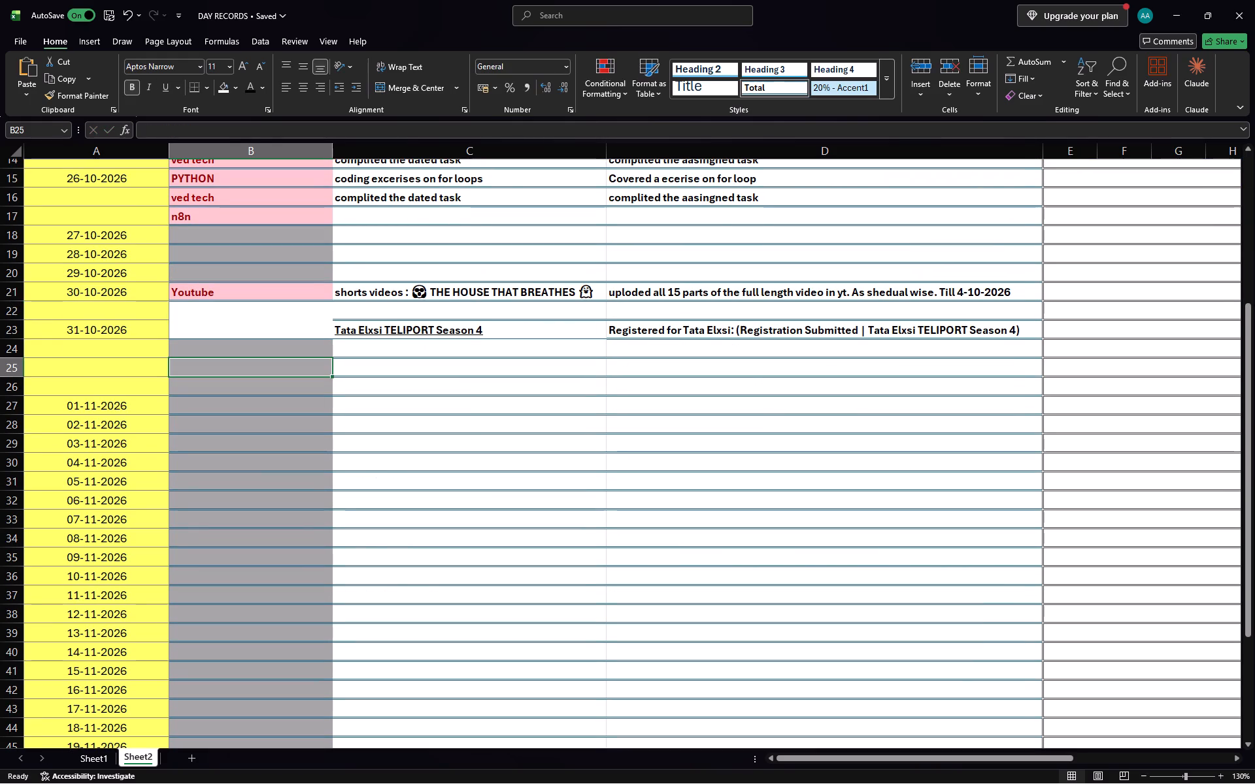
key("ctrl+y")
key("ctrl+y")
Open the blank merged subject cell B22 beside the 31-10-2026 row for editing.
scroll(298, 367, "up", 1)
left_click(224, 376)
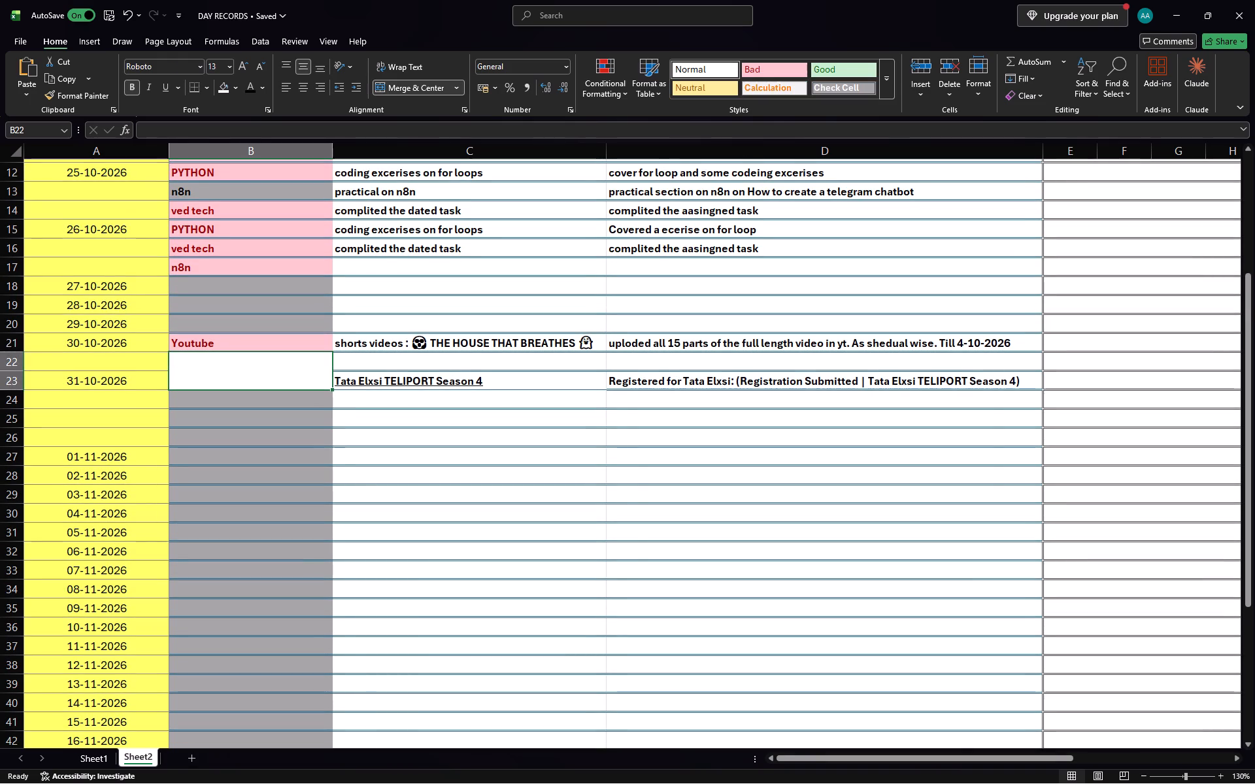
double_click(259, 384)
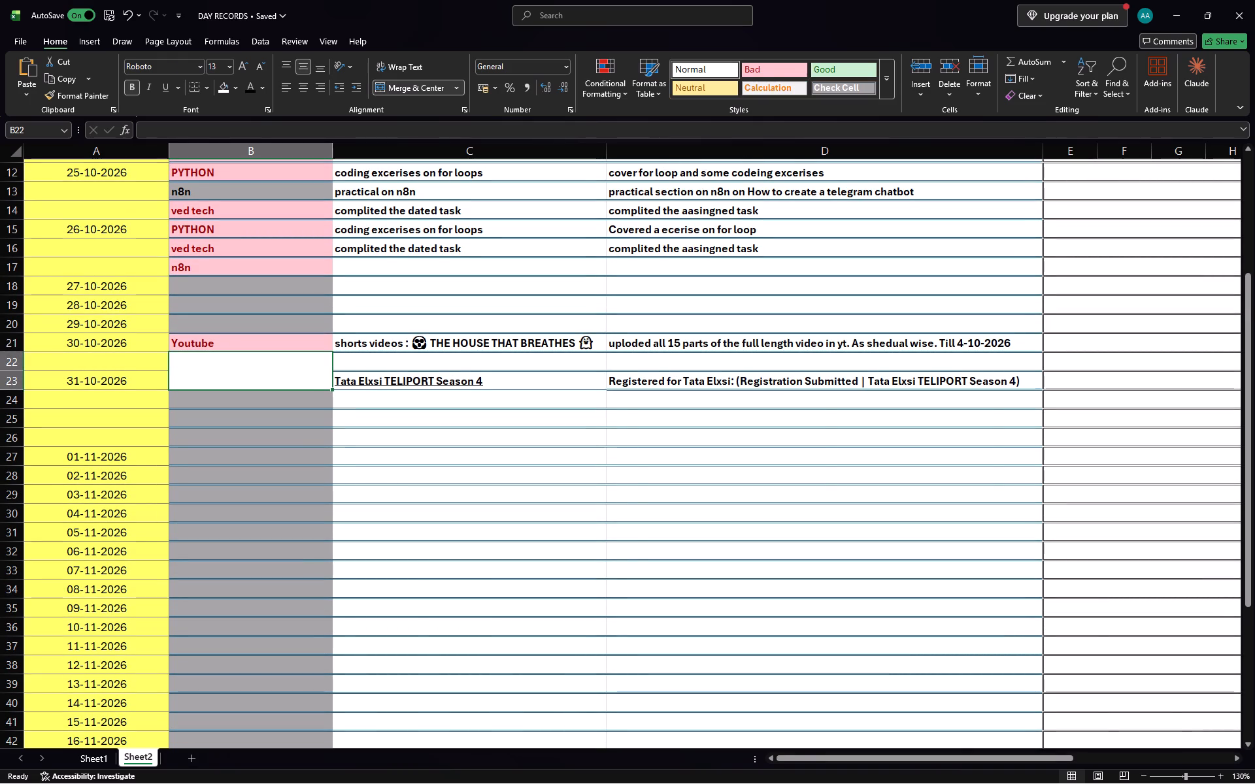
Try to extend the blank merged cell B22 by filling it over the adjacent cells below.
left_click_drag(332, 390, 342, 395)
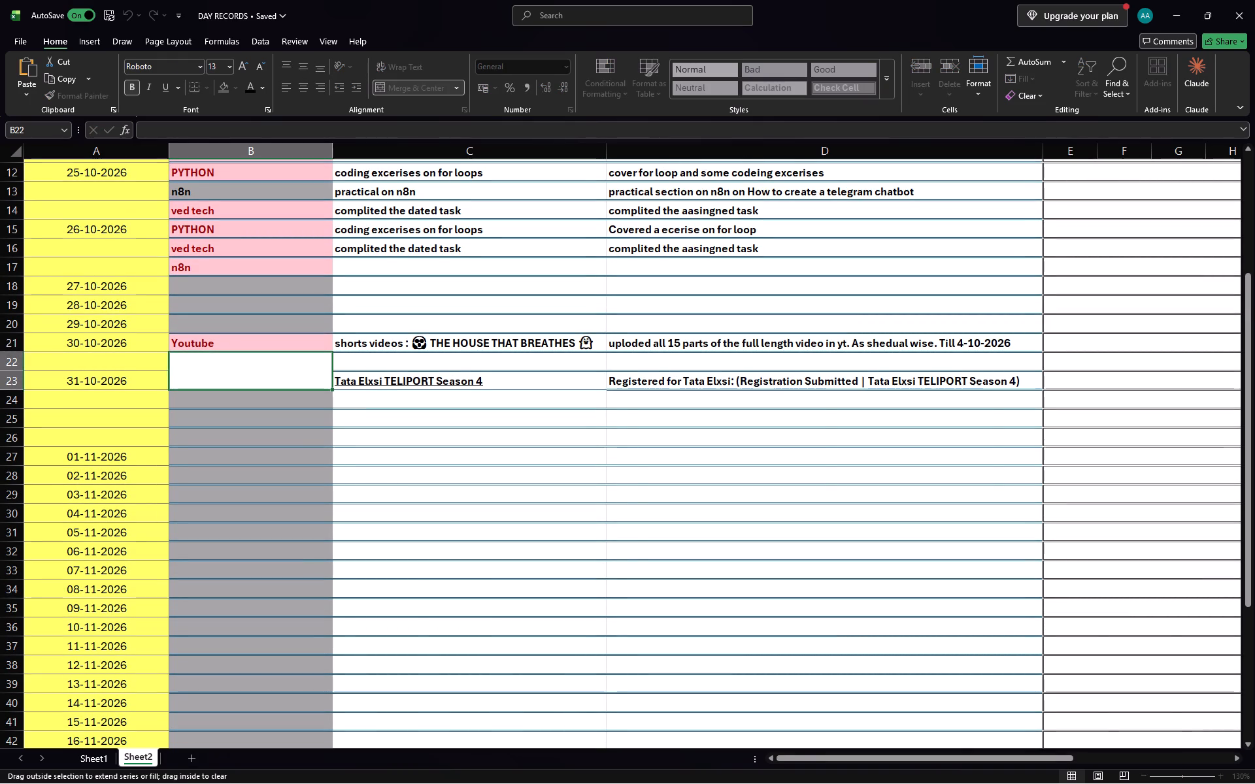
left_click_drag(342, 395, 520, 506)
Undo the recent edits back to before B22 and B23 were merged, restoring the Grad Partners entry in B23.
key("ctrl+z")
key("ctrl+z")
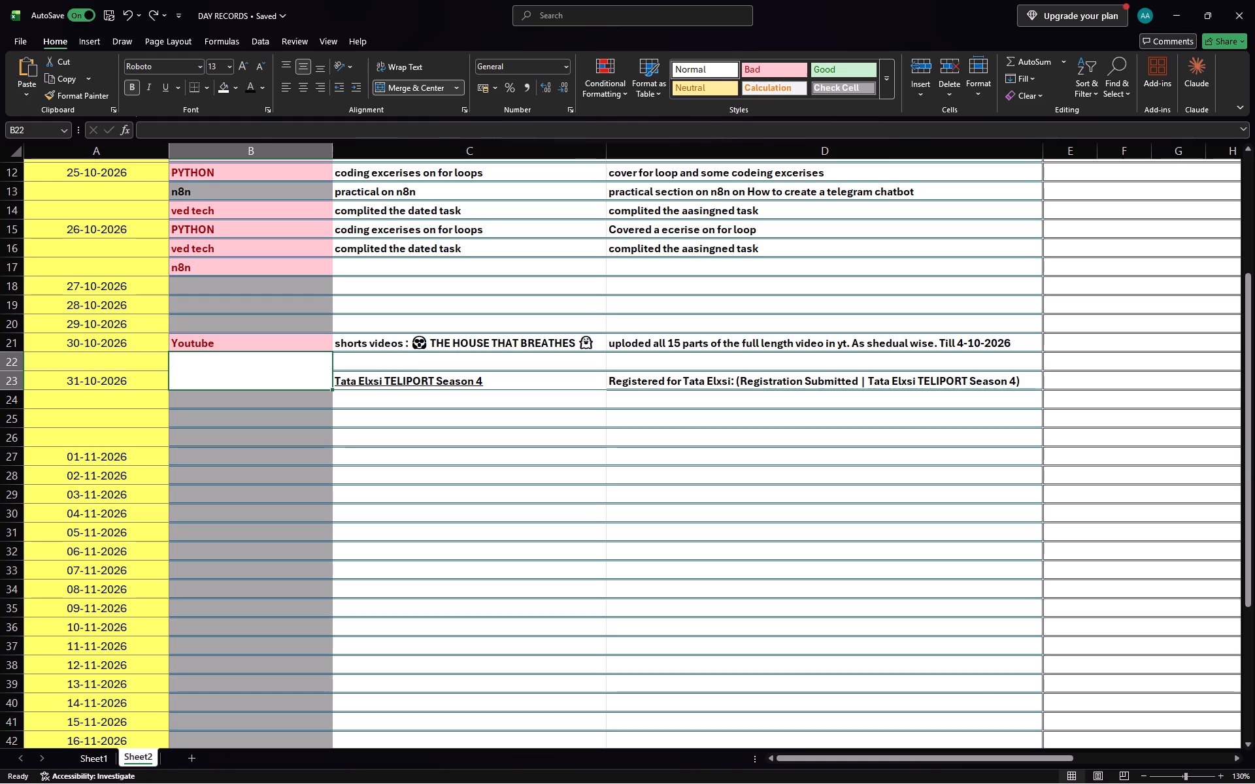
key("ctrl+z")
key("ctrl+z")
key("ctrl+z")
key("ctrl+z")
key("ctrl+z")
key("ctrl+z")
key("ctrl+z")
key("ctrl+z")
key("ctrl+z")
key("ctrl+z")
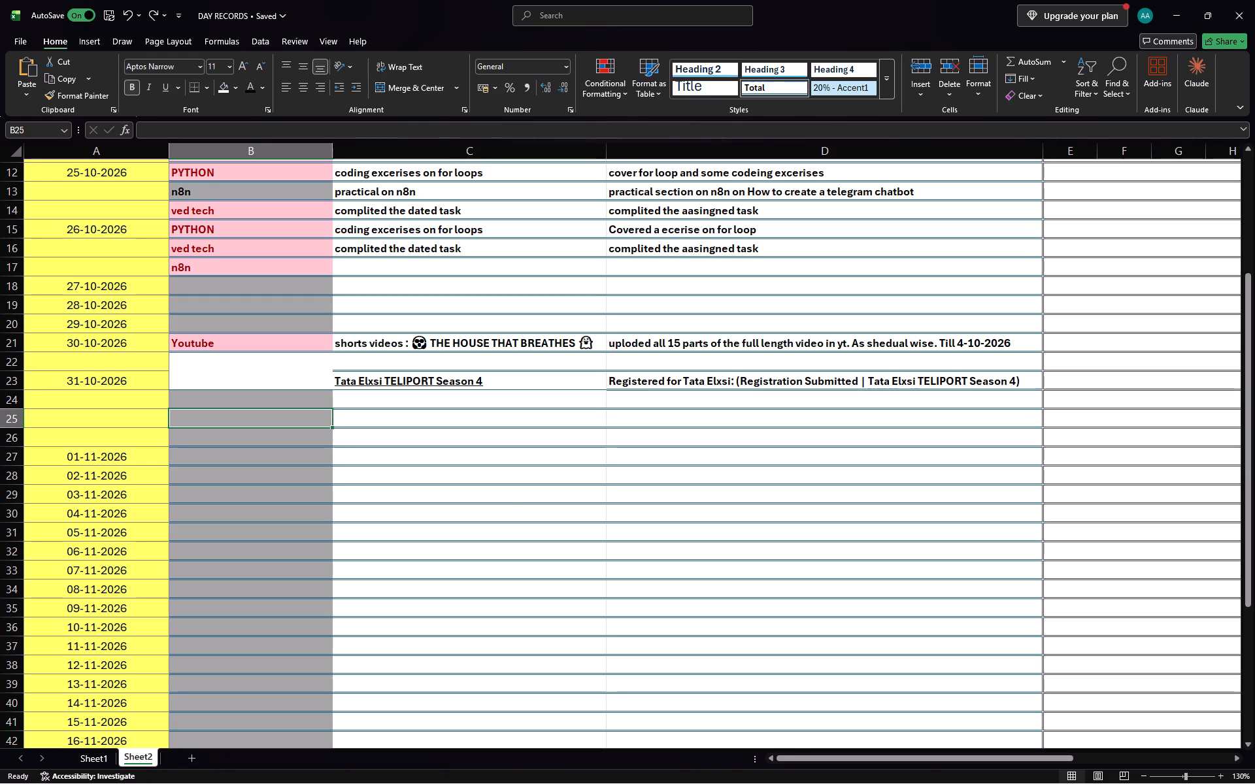
key("ctrl+z")
key("ctrl+z")
key("ctrl+z")
Paste the copied text Recruit CRM into the unmerged subject cell B22, above Grad Partners.
left_click(199, 361)
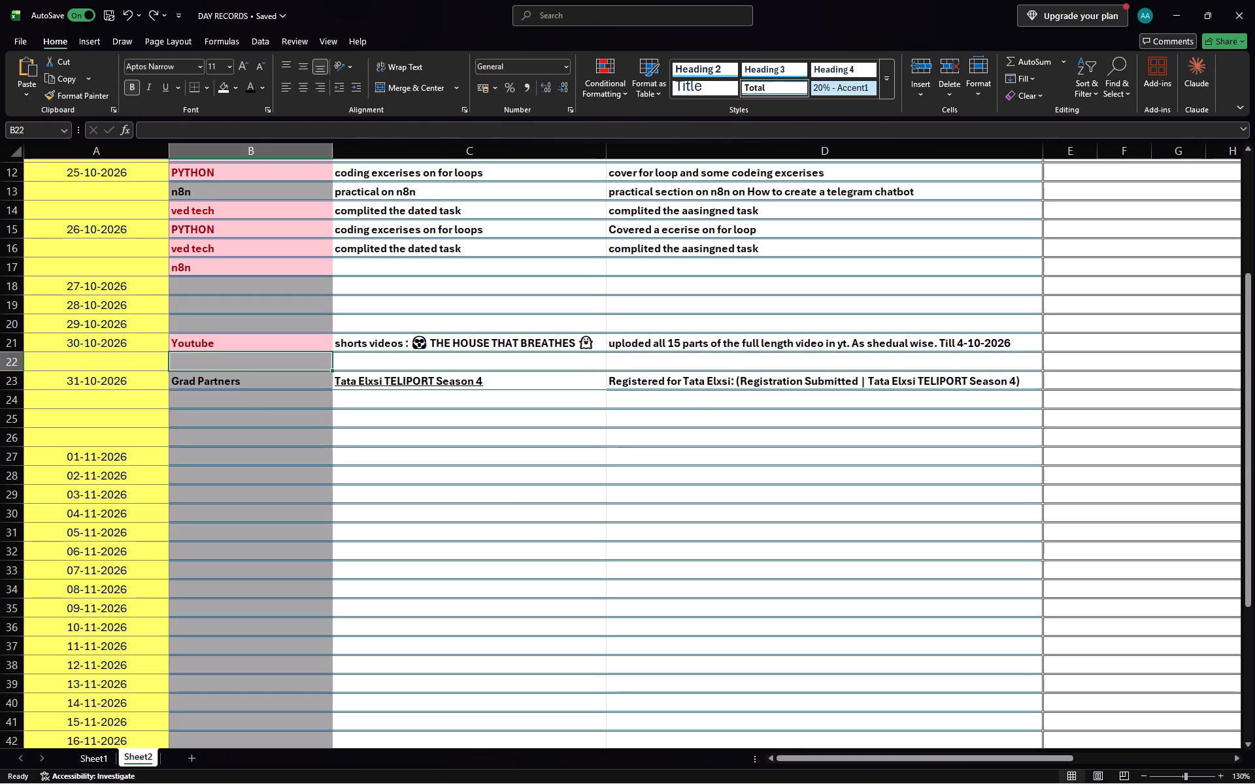
left_click(194, 139)
left_click(194, 125)
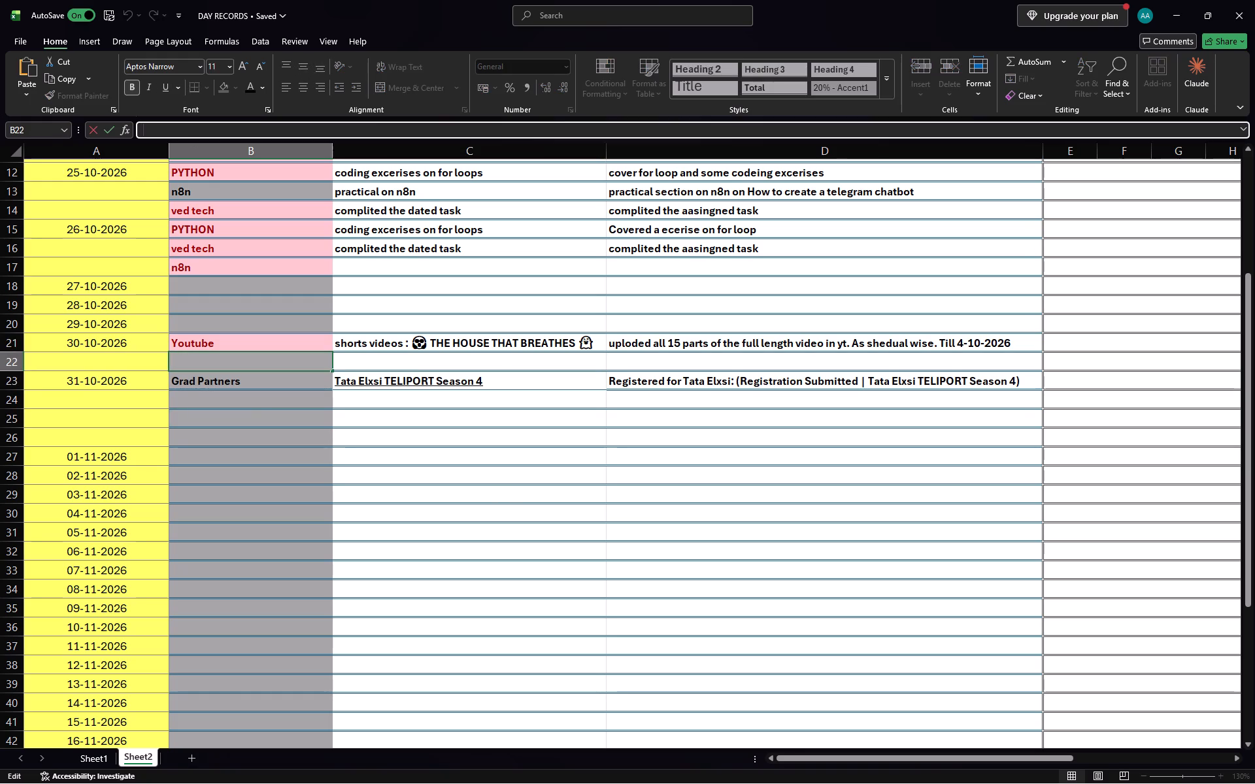
key("ctrl+v")
left_click(246, 363)
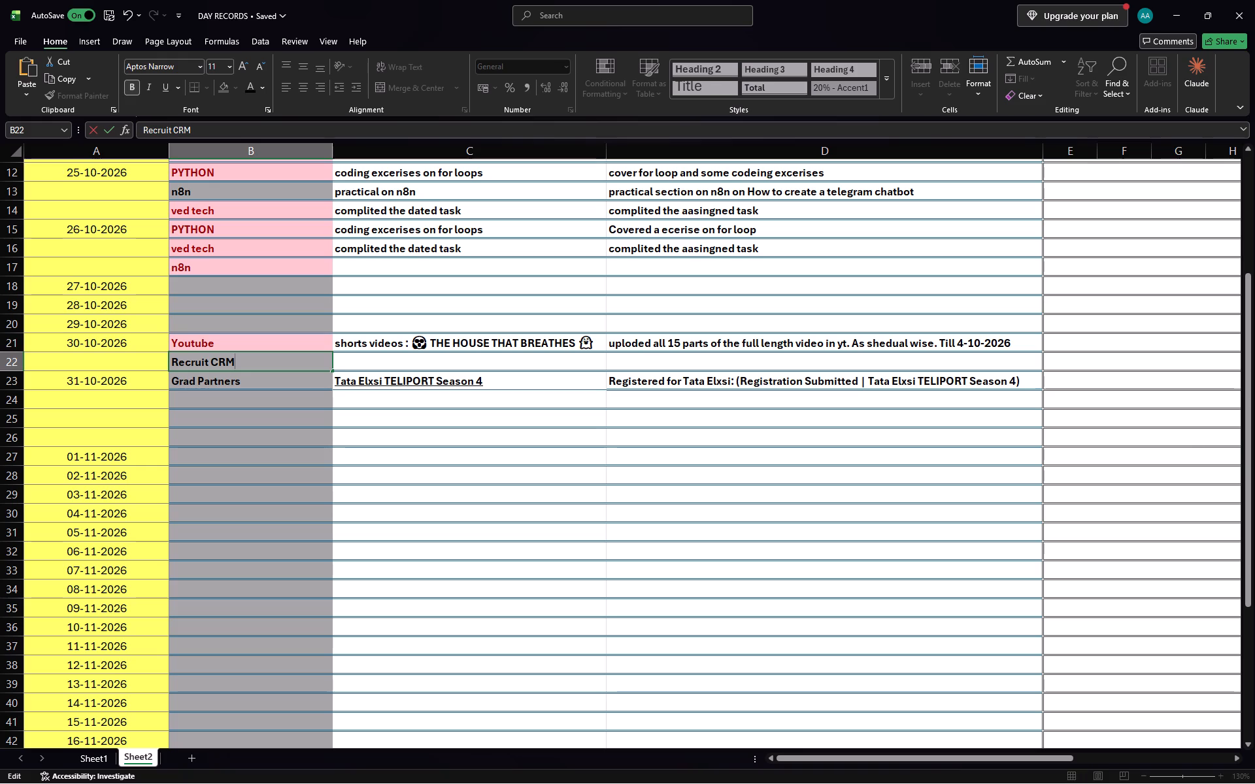
left_click(356, 368)
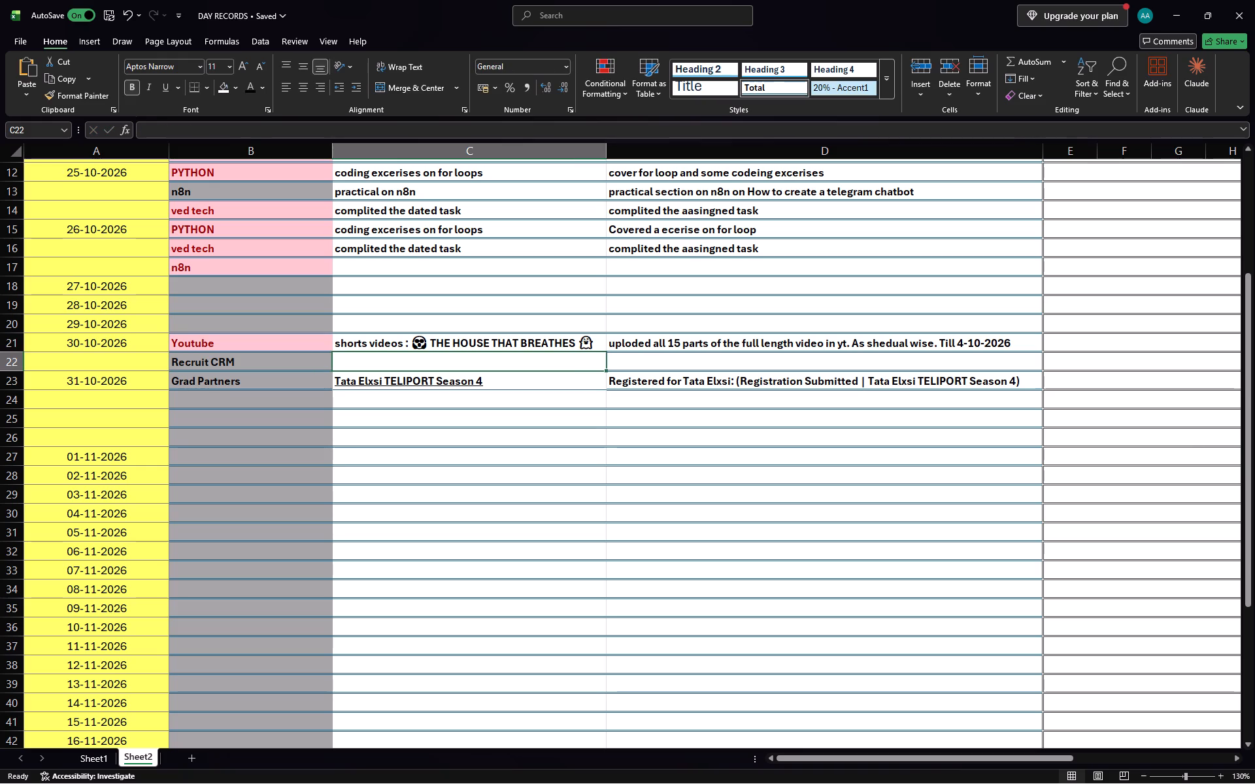
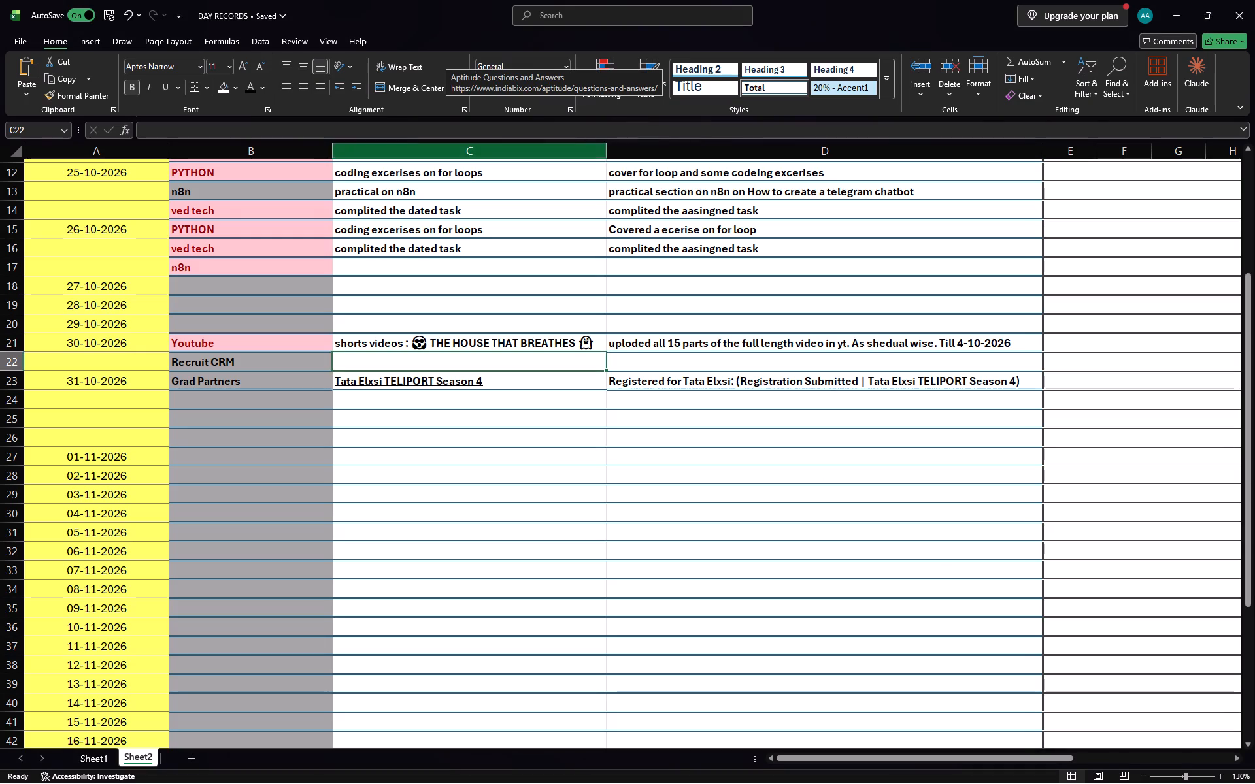
Paste "Recruit CRM - Shortlisted for Customer Success Assignment Round" into topic cell C22 beside the Recruit CRM subject.
double_click(177, 132)
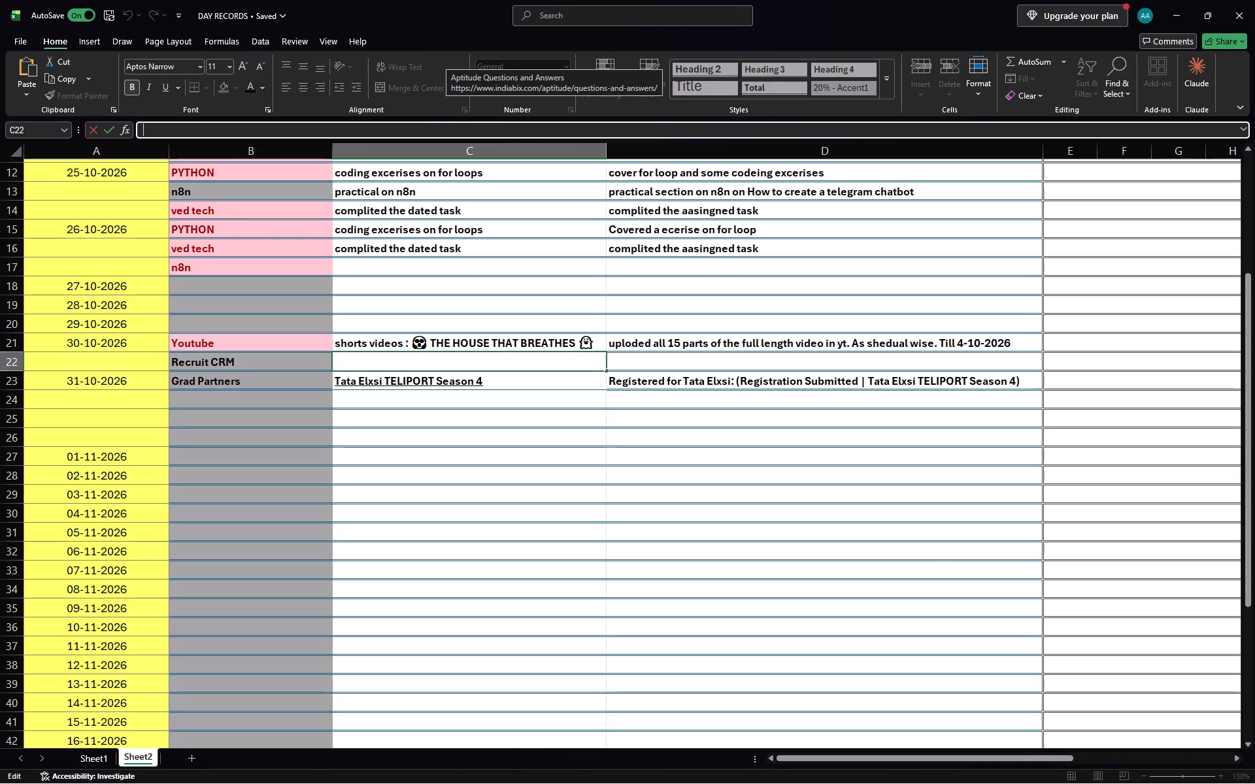
key("ctrl+v")
left_click(237, 131)
key("ctrl+v")
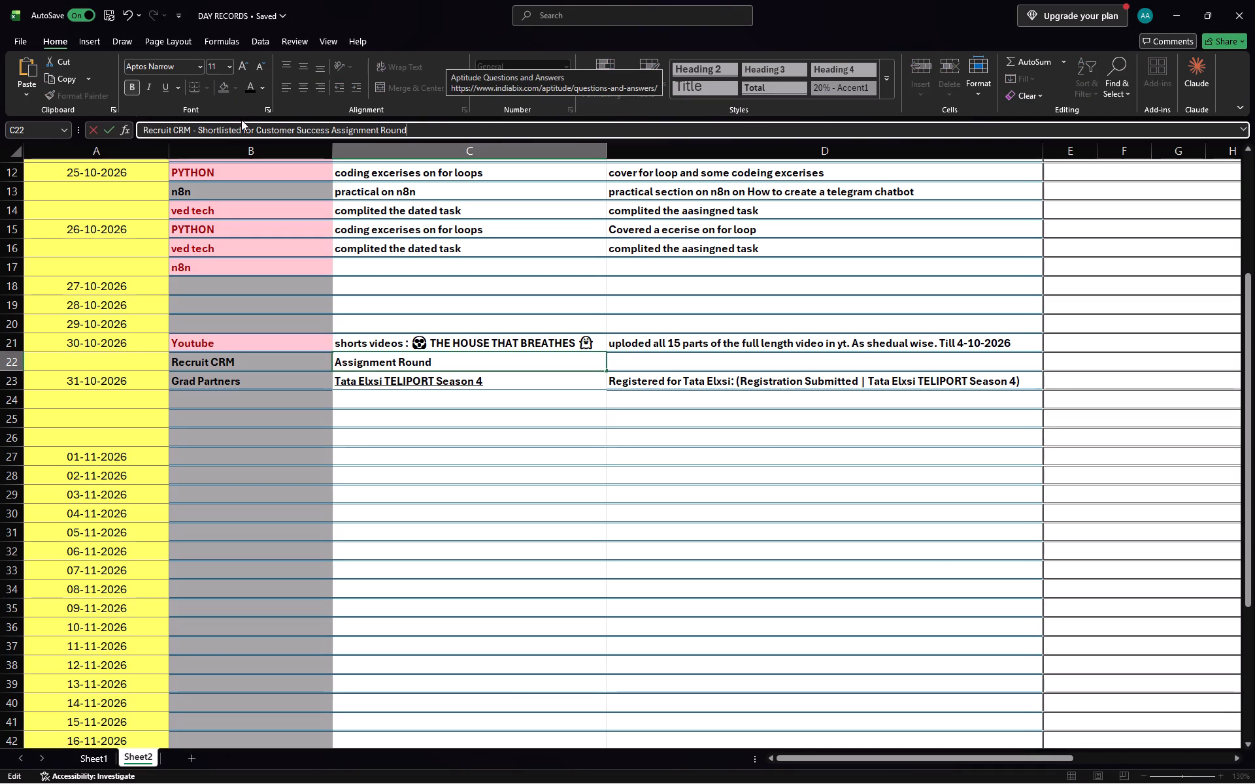
left_click(436, 365)
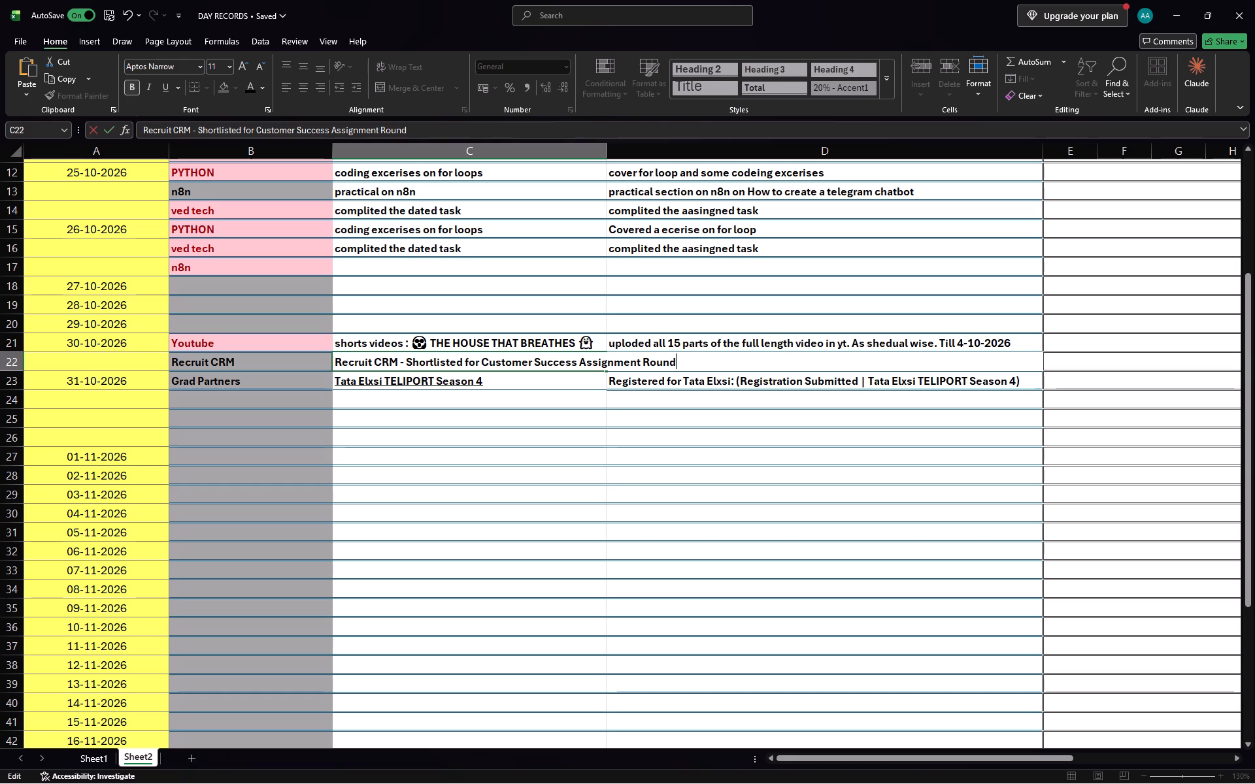
left_click(736, 364)
left_click(736, 364)
left_click(736, 364)
left_click(613, 357)
left_click(595, 382)
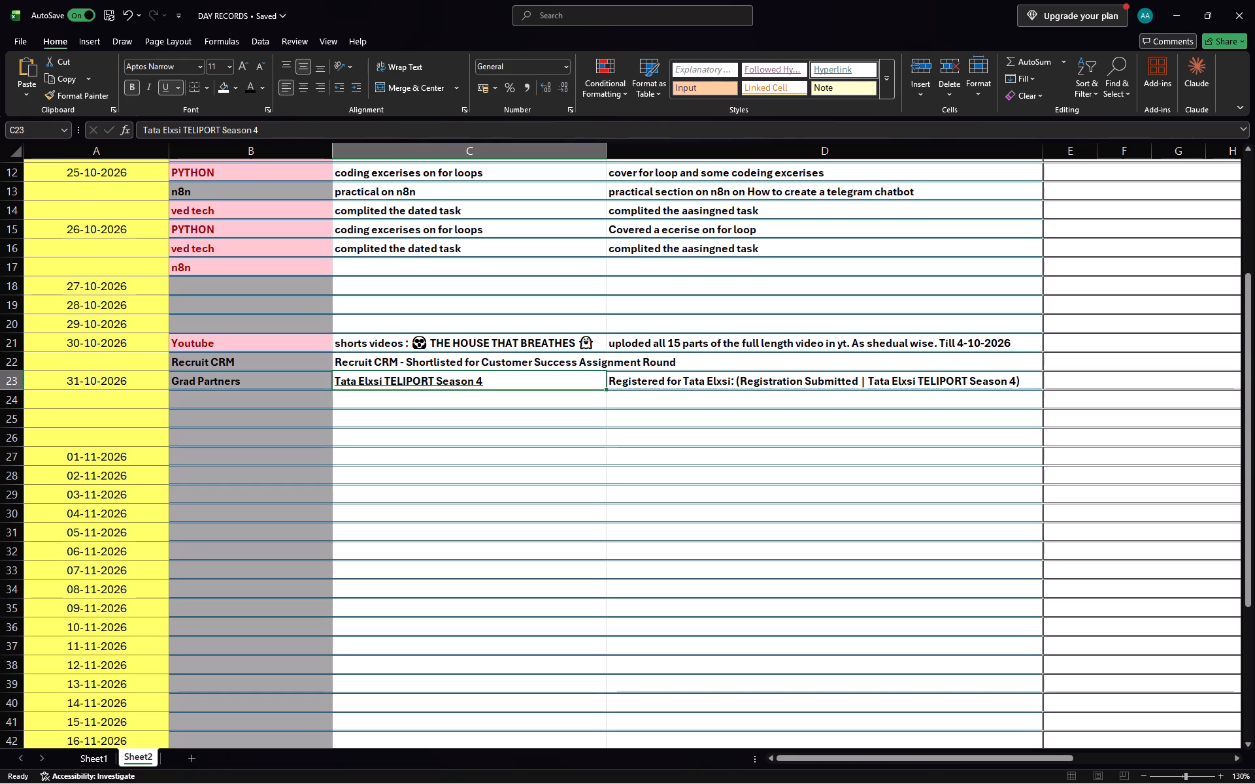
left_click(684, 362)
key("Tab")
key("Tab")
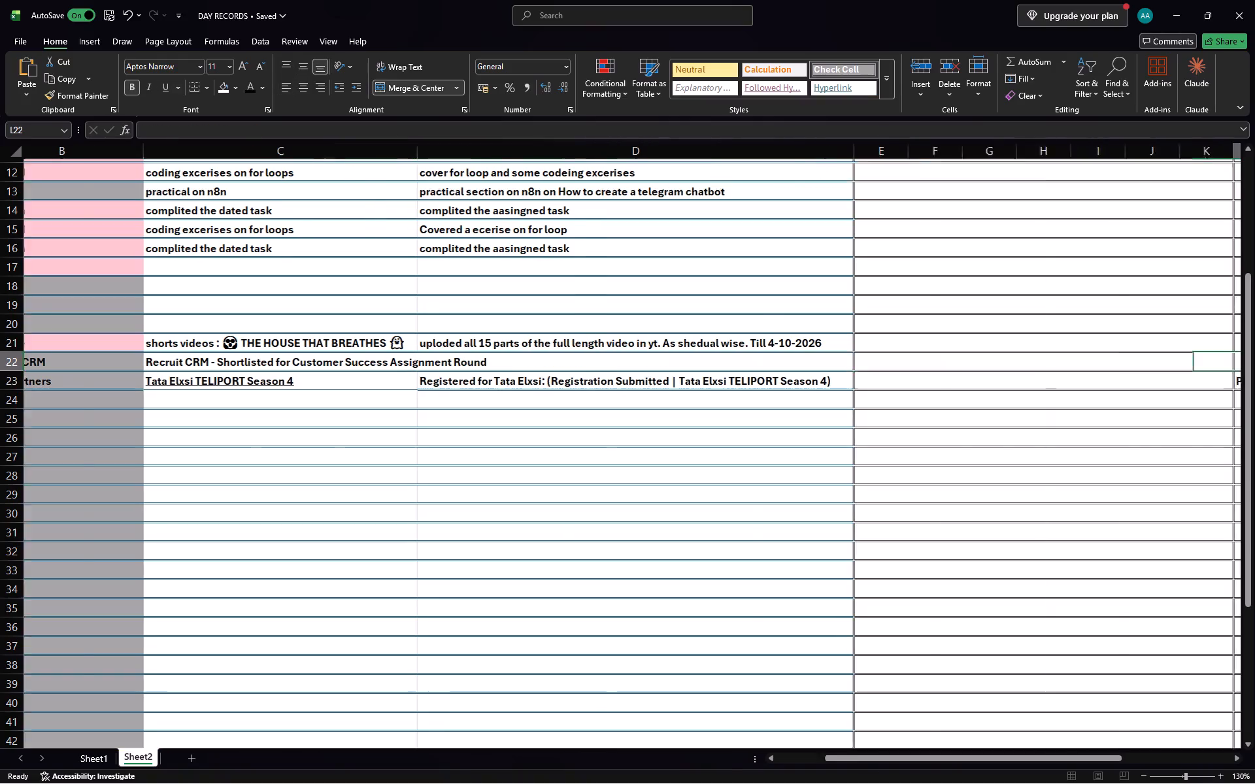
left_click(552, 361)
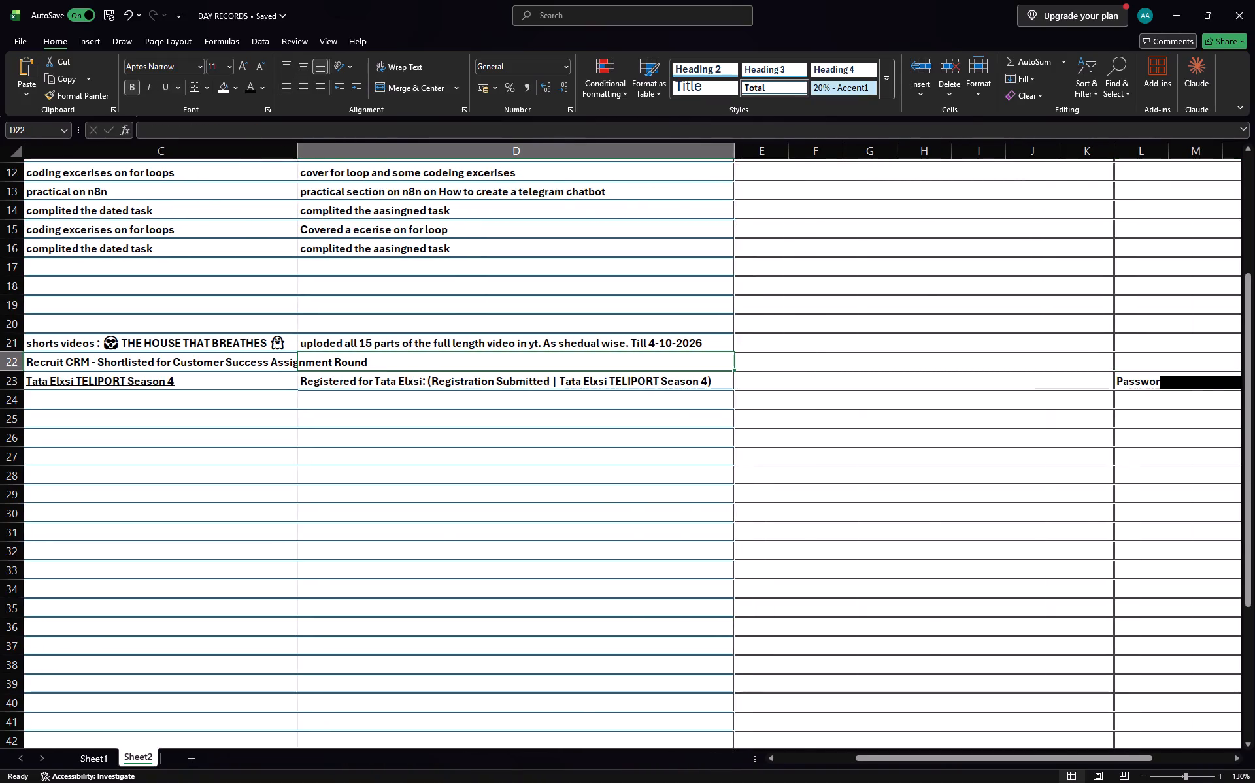